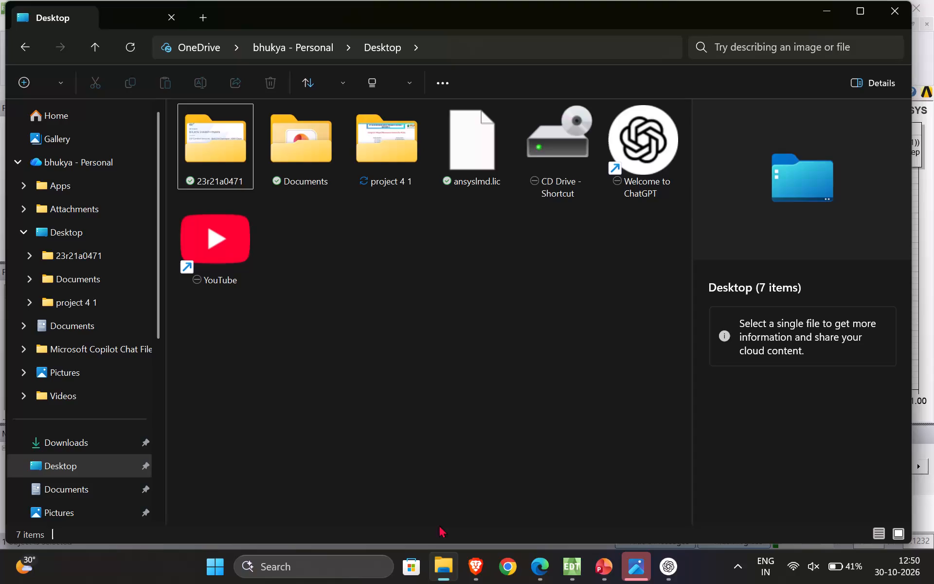
Open Batch_22_Documentation_updated.pdf from the desktop folder project 4 1 in Word, for this one time only.
double_click(381, 169)
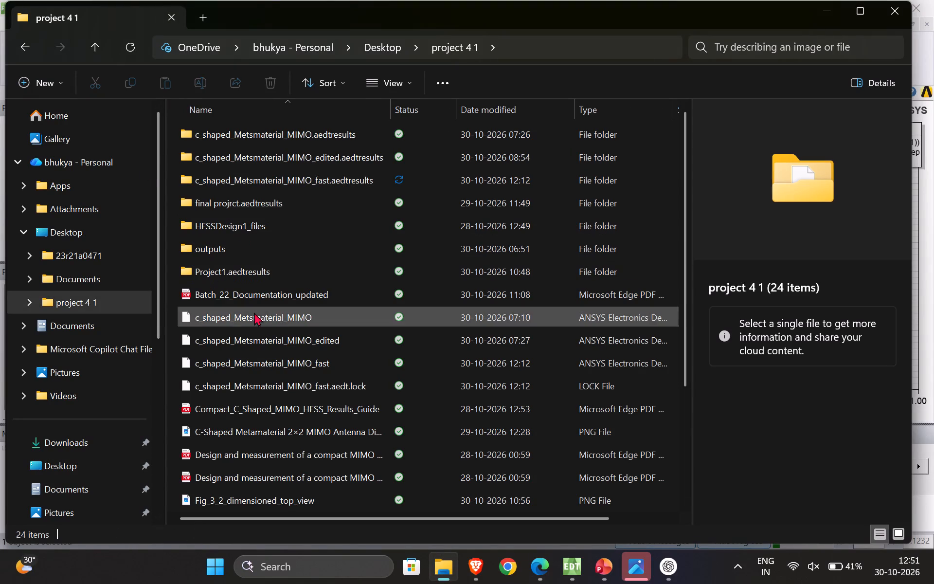
double_click(269, 296)
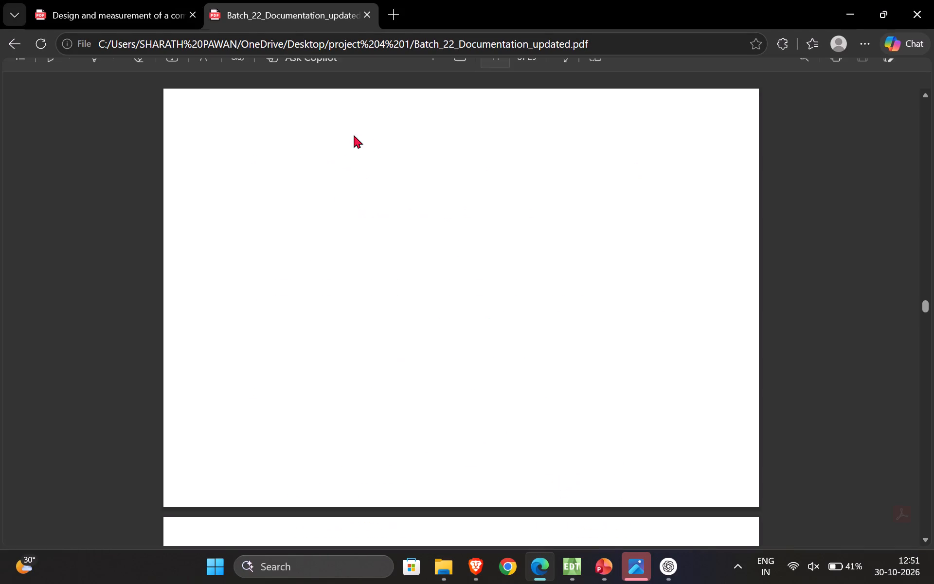
left_click(924, 4)
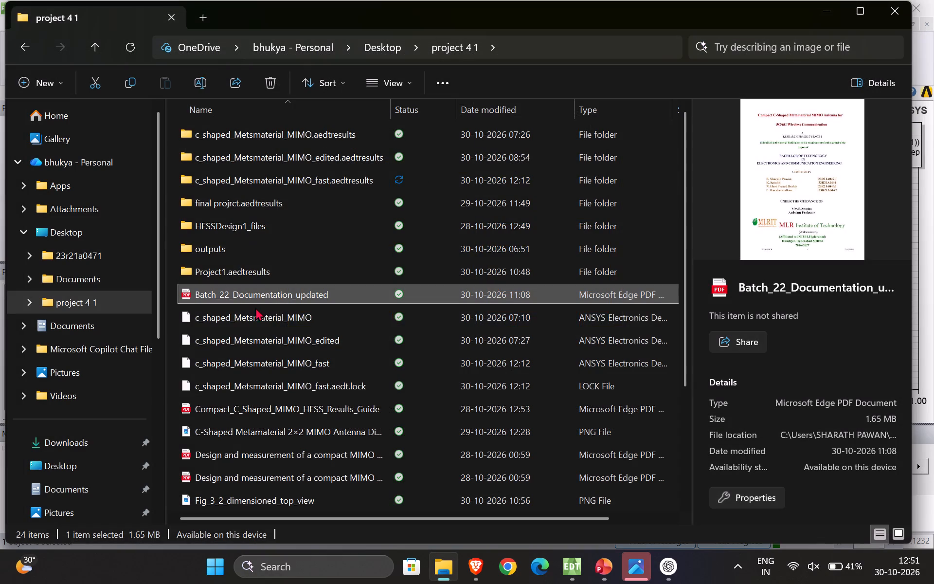
right_click(264, 301)
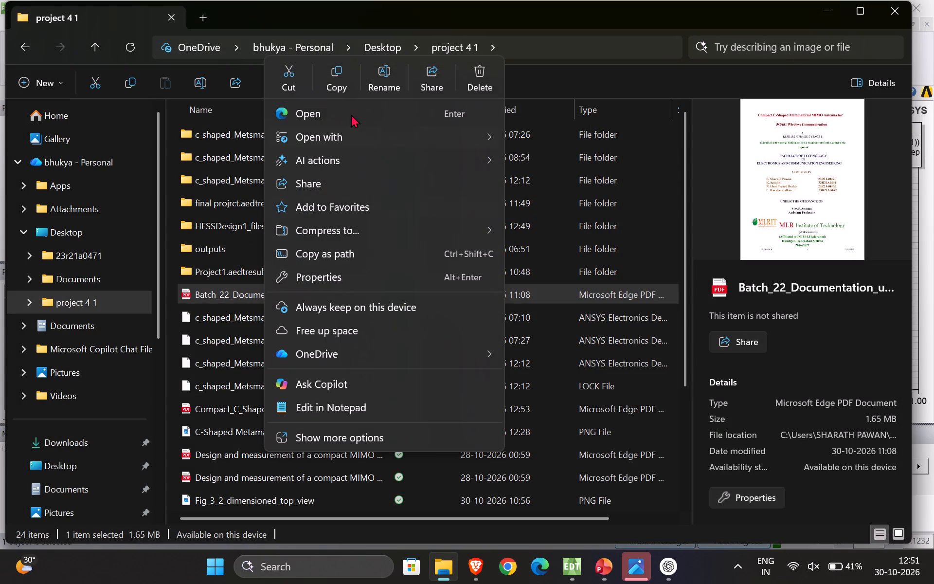
left_click(335, 143)
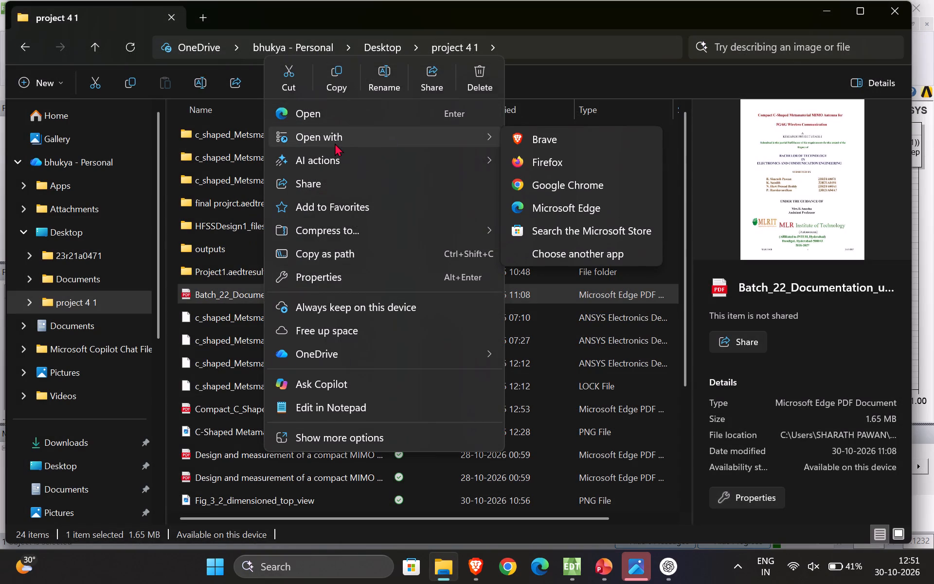
left_click(555, 249)
scroll(365, 280, "down", 3)
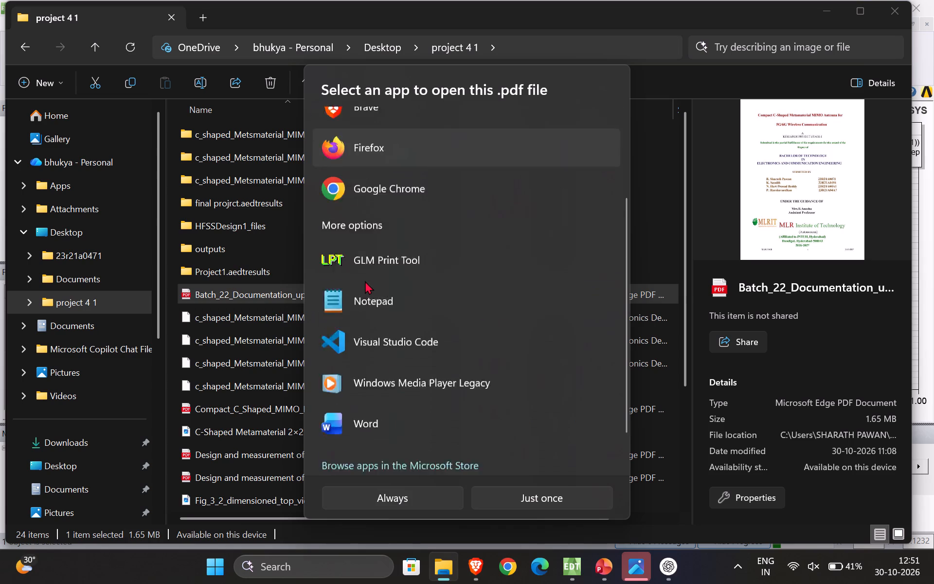
scroll(365, 281, "down", 2)
left_click(384, 384)
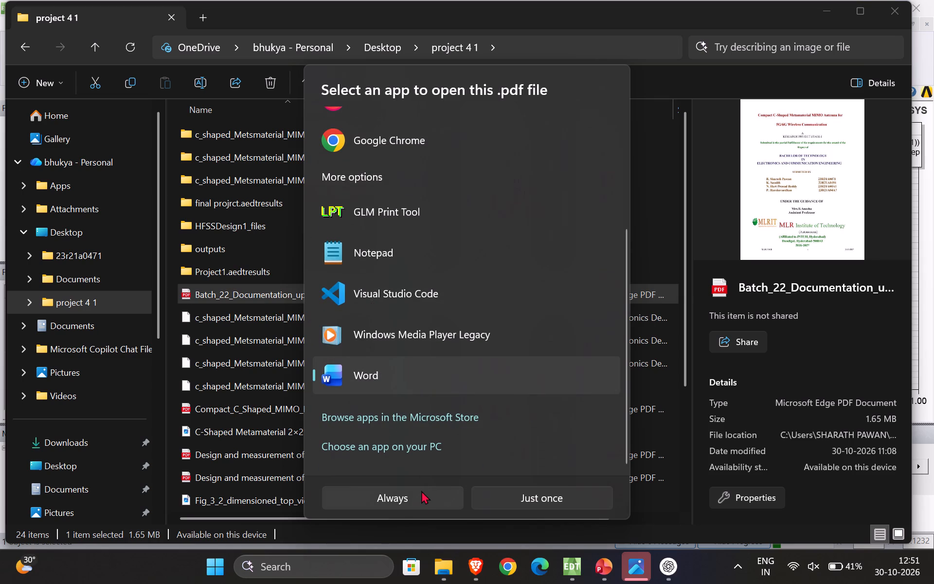
left_click(537, 500)
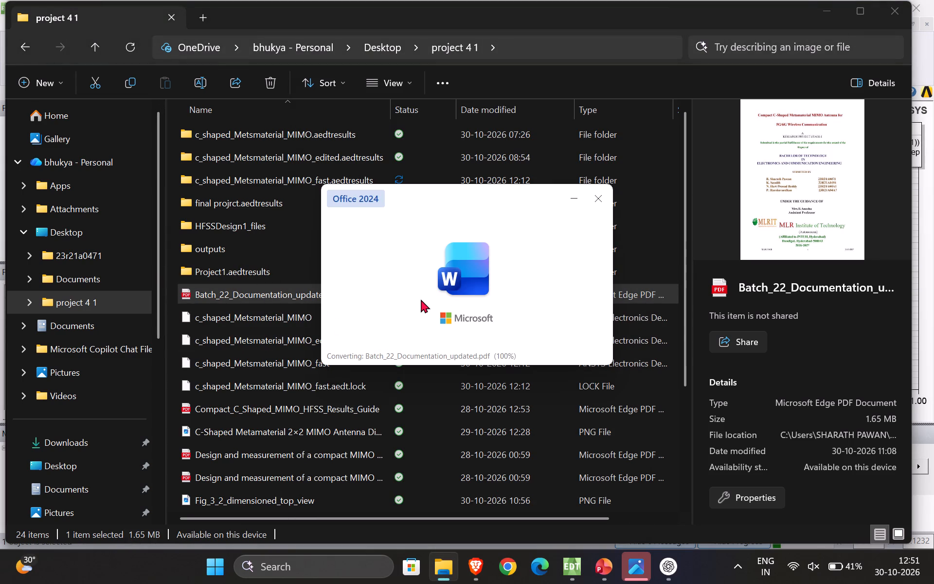
Look through the report up to the chapter 3 antenna geometry figures and check Fig. 3.3, the defected ground structure.
scroll(456, 336, "down", 3)
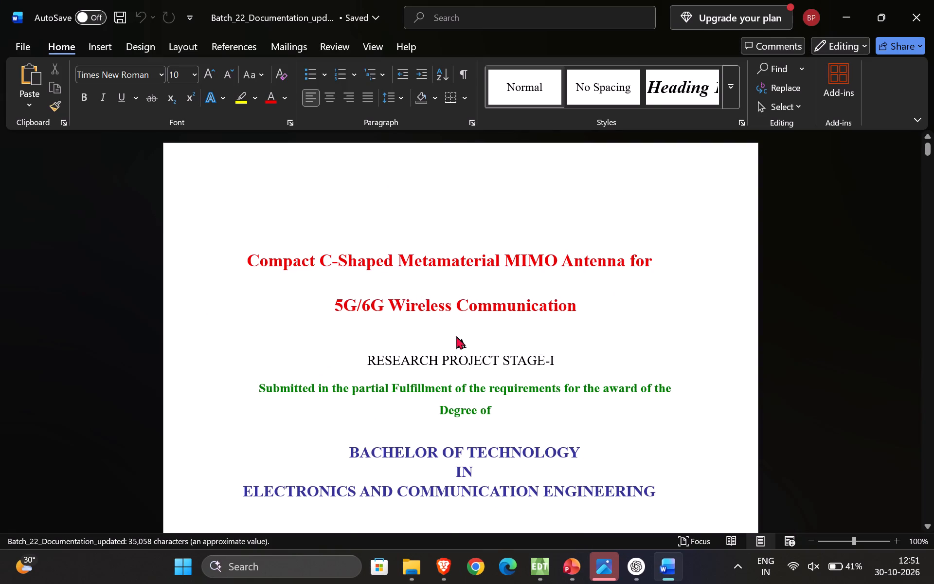
scroll(456, 336, "down", 20)
scroll(456, 336, "down", 15)
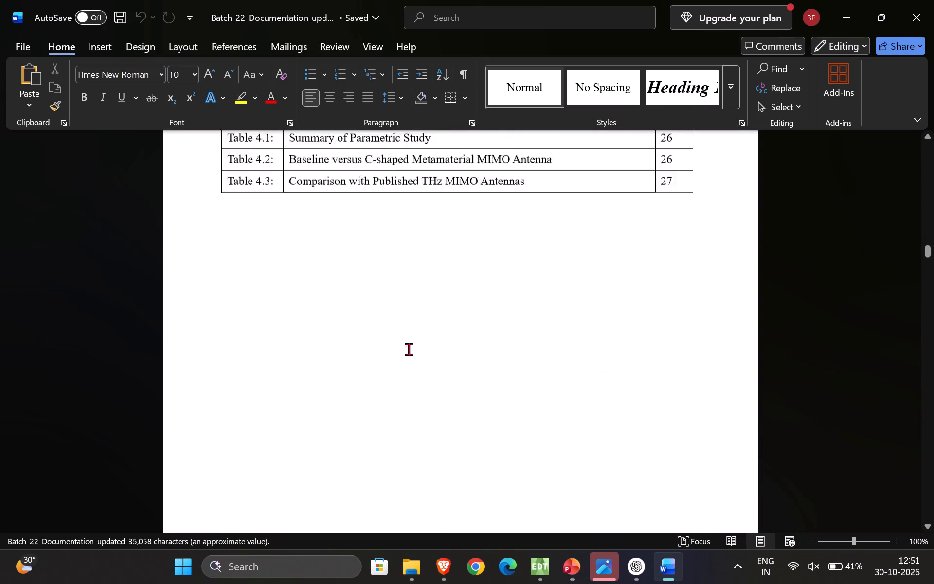
scroll(409, 349, "down", 20)
scroll(409, 349, "down", 12)
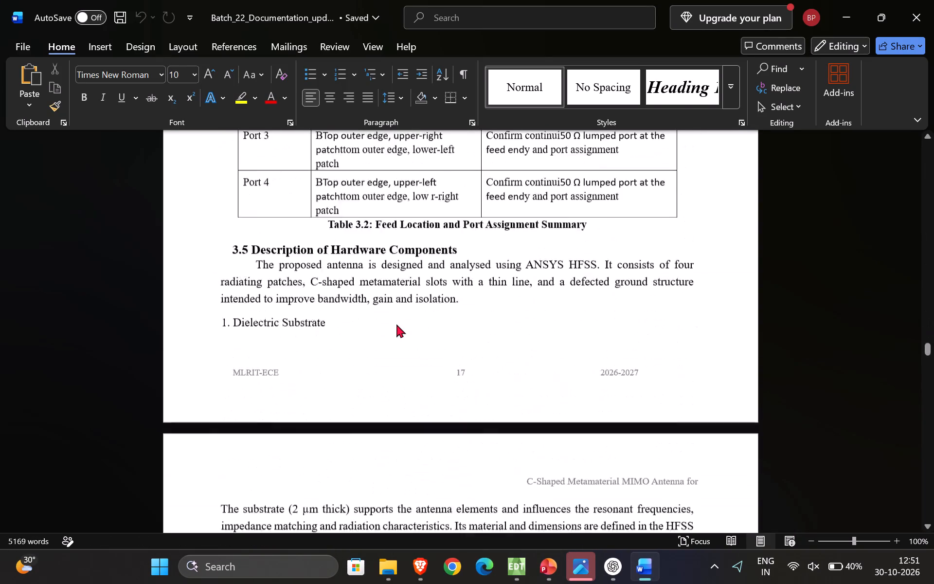
scroll(396, 324, "up", 10)
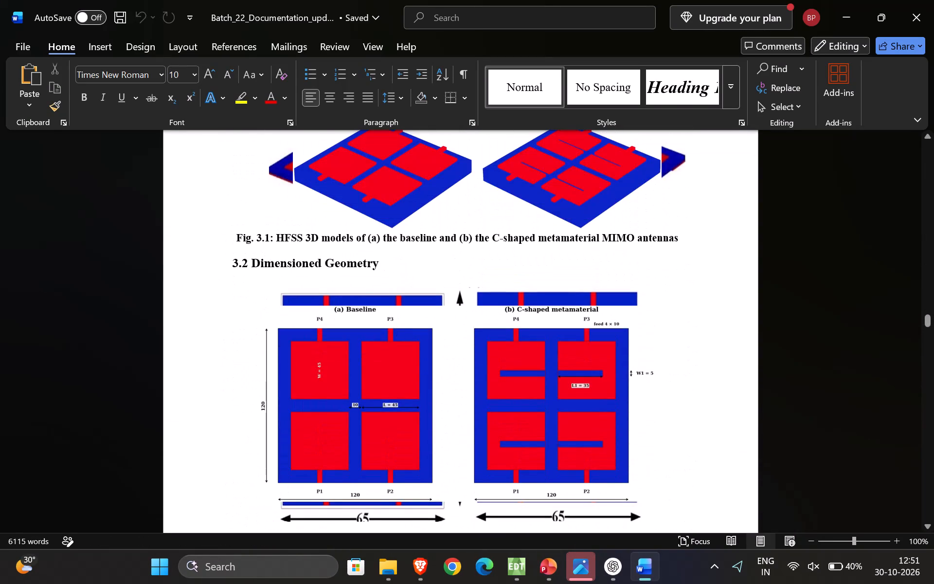
scroll(396, 320, "down", 6)
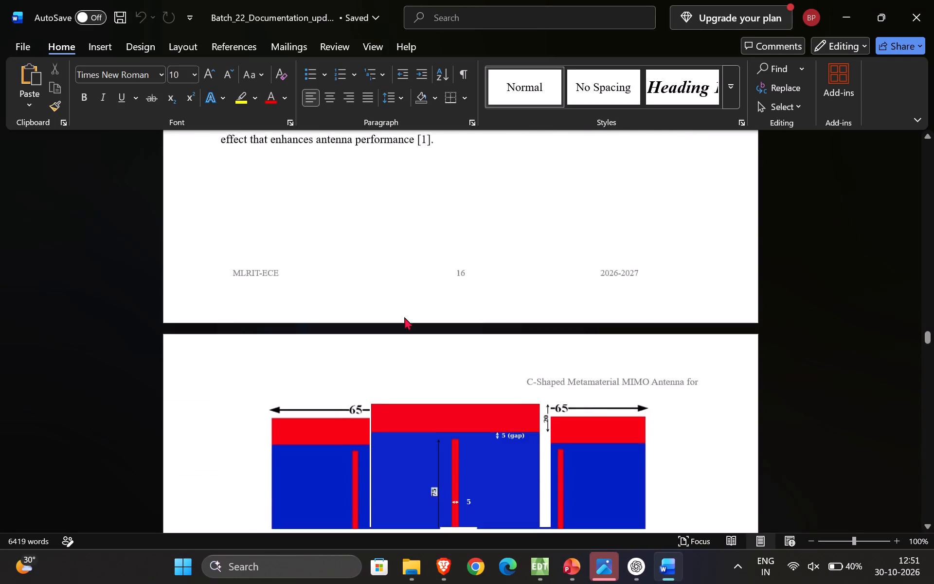
scroll(404, 317, "down", 3)
scroll(404, 317, "up", 3)
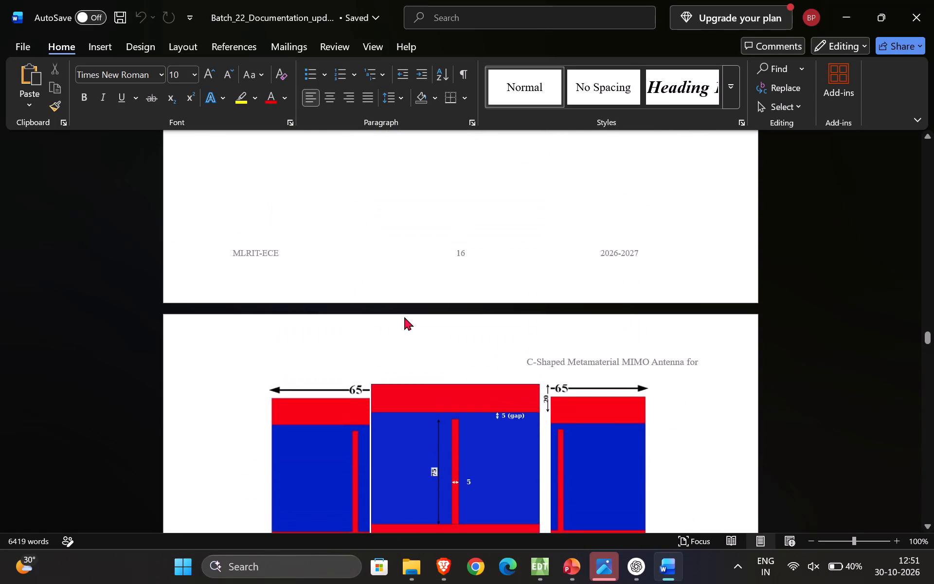
scroll(404, 317, "down", 1)
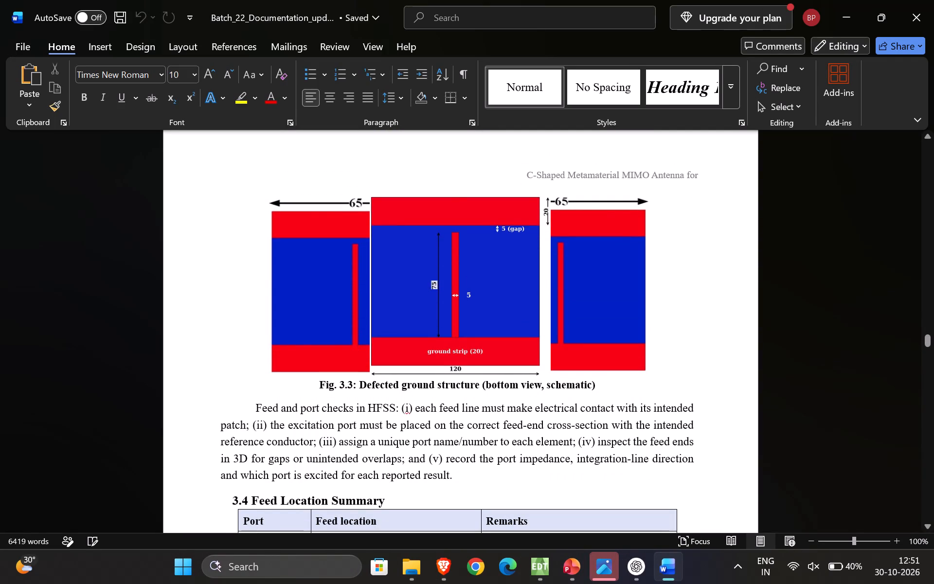
left_click(451, 315)
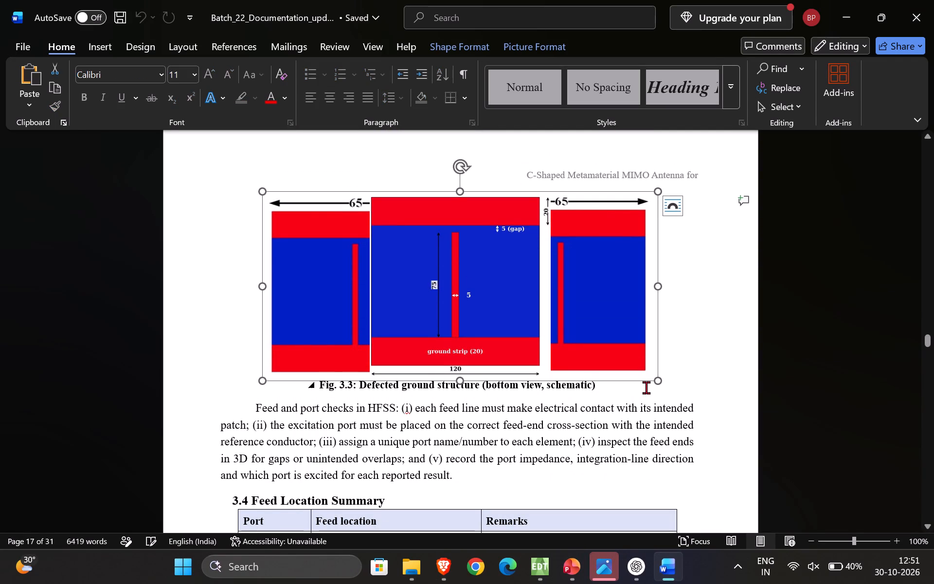
left_click(711, 379)
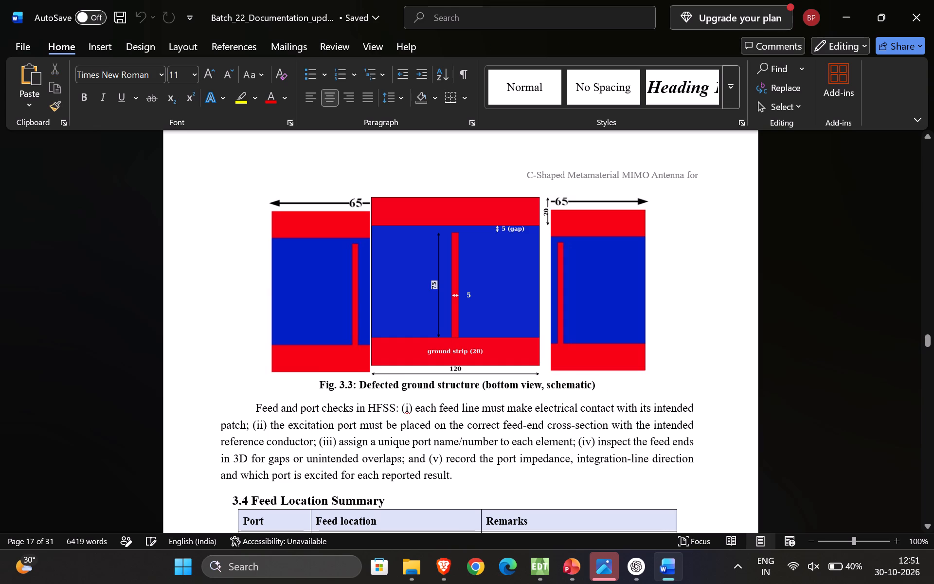
Examine the report from the feed location table and flowchart on to the chapter 4 result figures around Fig. 4.5.
scroll(461, 303, "down", 3)
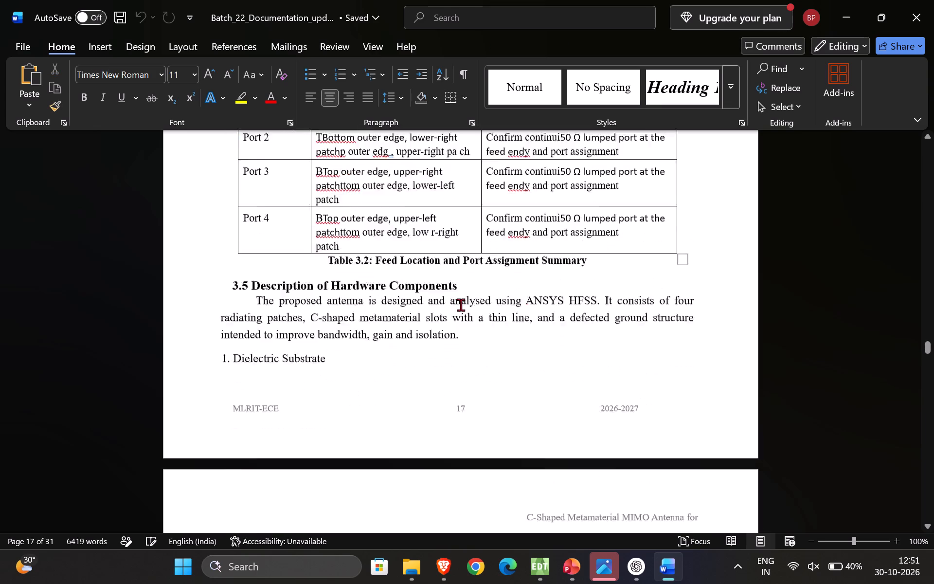
scroll(461, 305, "down", 6)
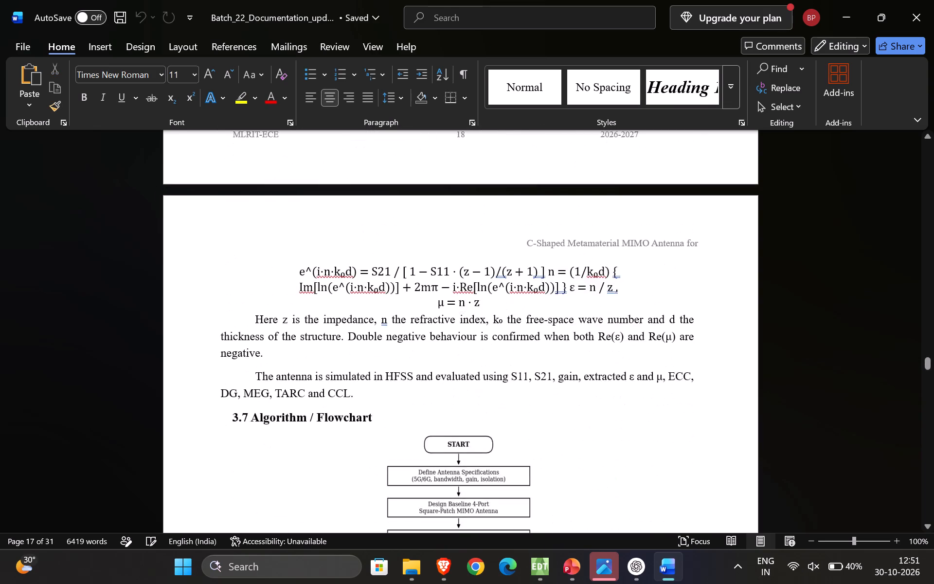
scroll(461, 305, "down", 10)
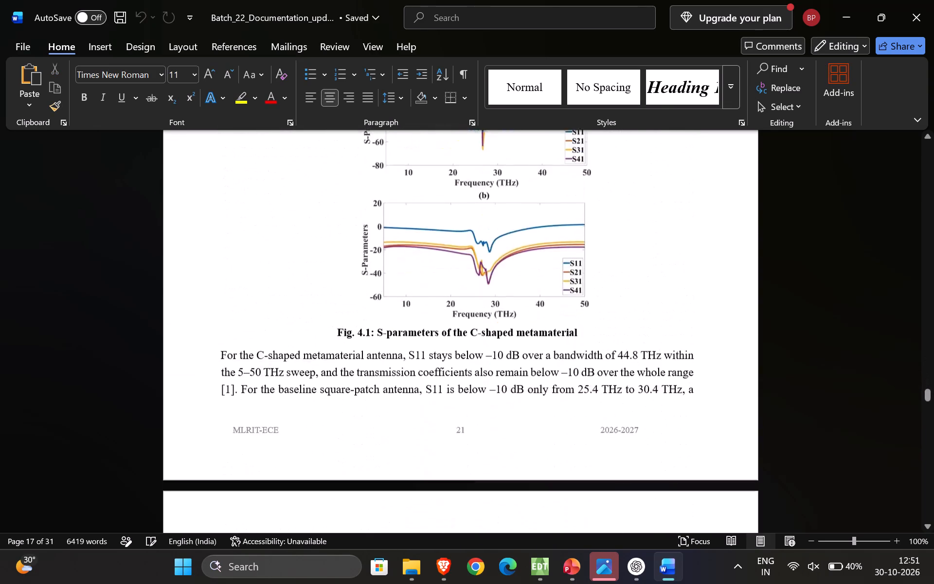
scroll(459, 306, "down", 12)
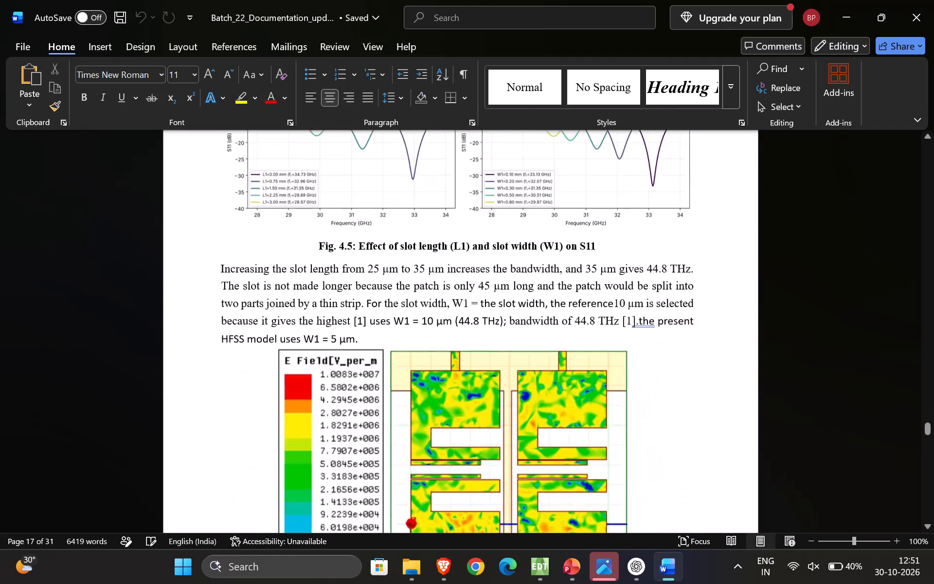
scroll(457, 306, "down", 1)
Select the E-field plot below the Fig. 4.5 slot discussion and open its picture options.
scroll(457, 306, "up", 1)
left_click(455, 312)
right_click(455, 313)
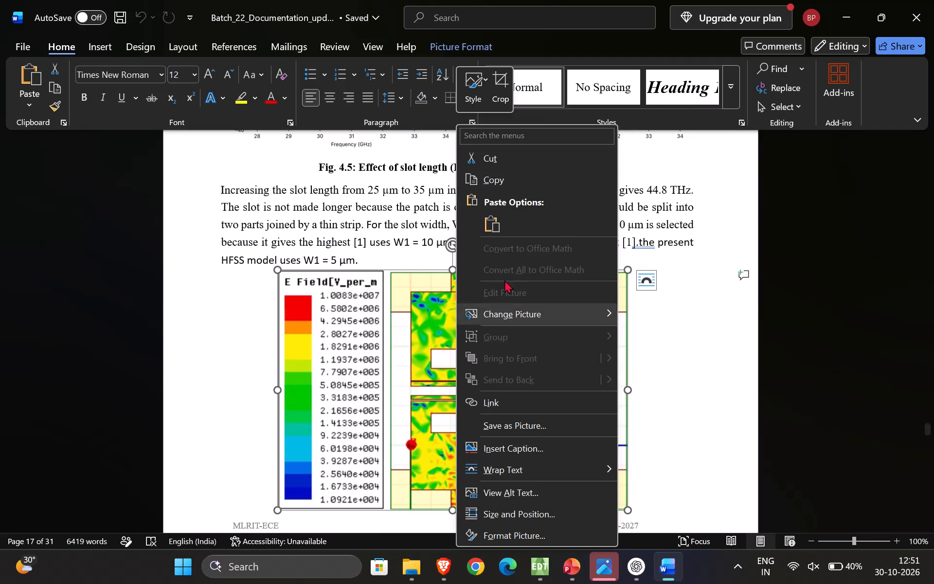
Replace the E-field plot below the Fig. 4.5 slot discussion with WhatsApp Image 2026-10-30 at 12.39.55 PM from the Pictures folder.
left_click(520, 310)
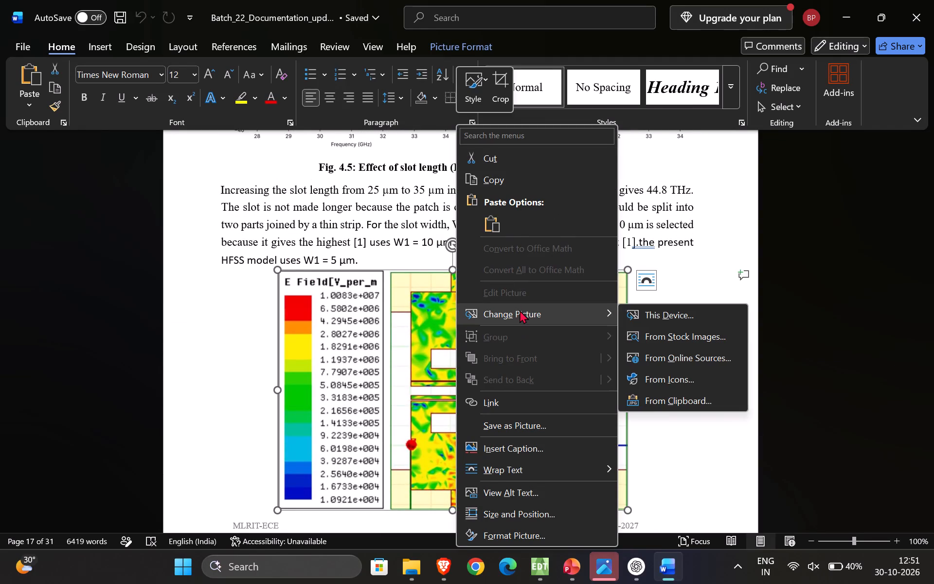
left_click(663, 309)
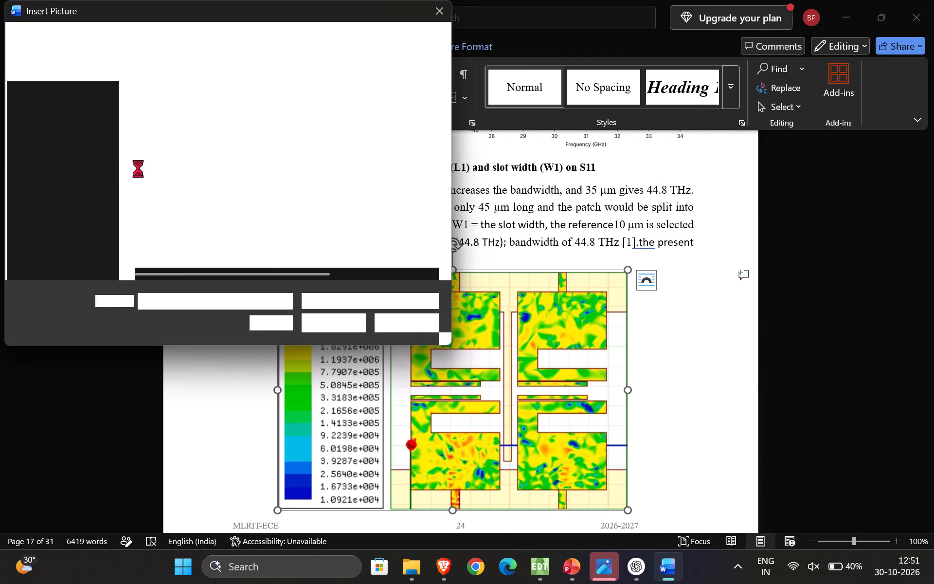
double_click(62, 155)
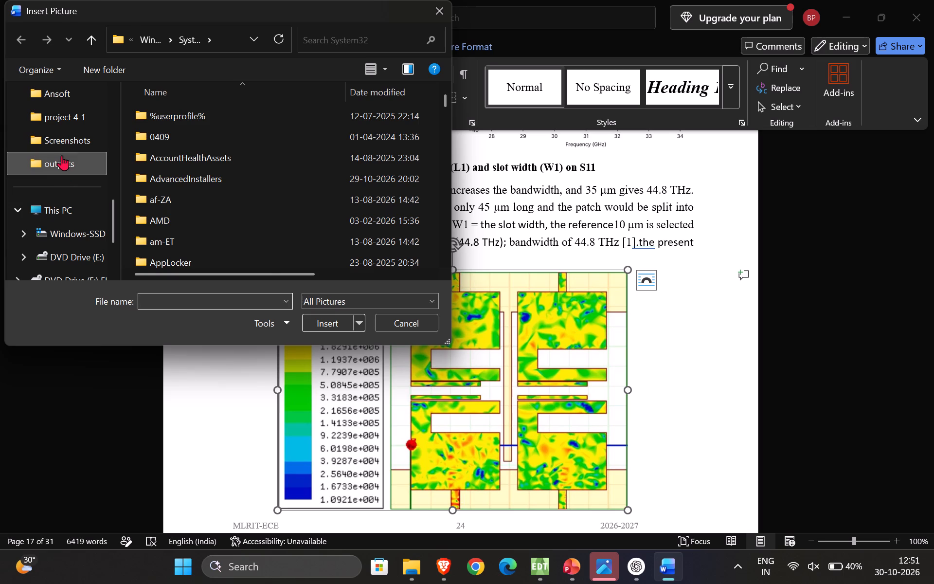
double_click(71, 138)
scroll(207, 208, "down", 11)
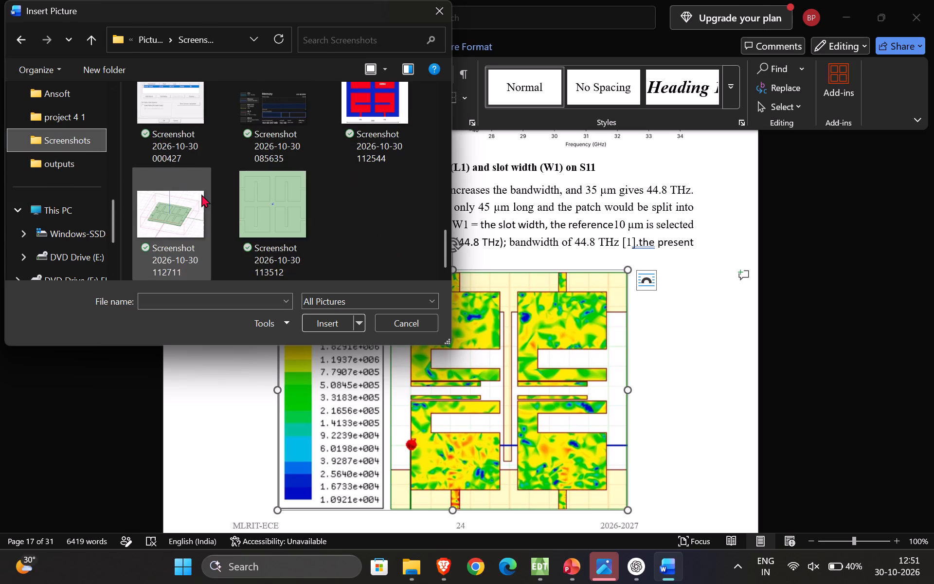
scroll(201, 194, "down", 4)
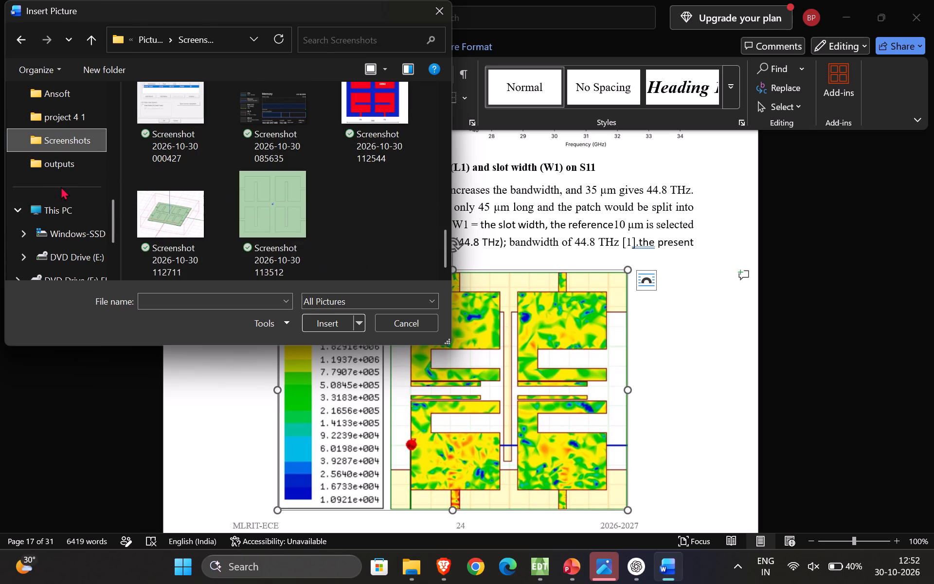
left_click(29, 214)
scroll(65, 160, "up", 1)
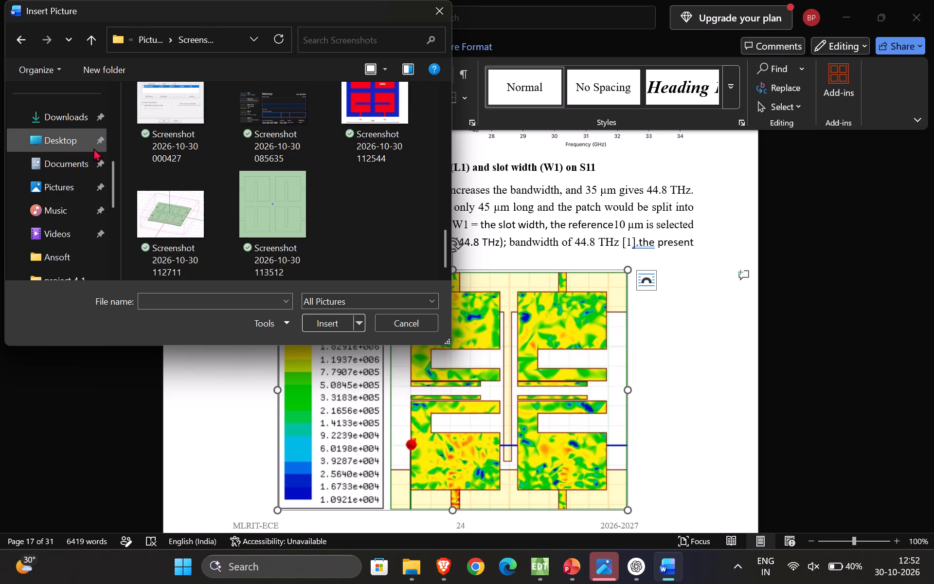
double_click(90, 143)
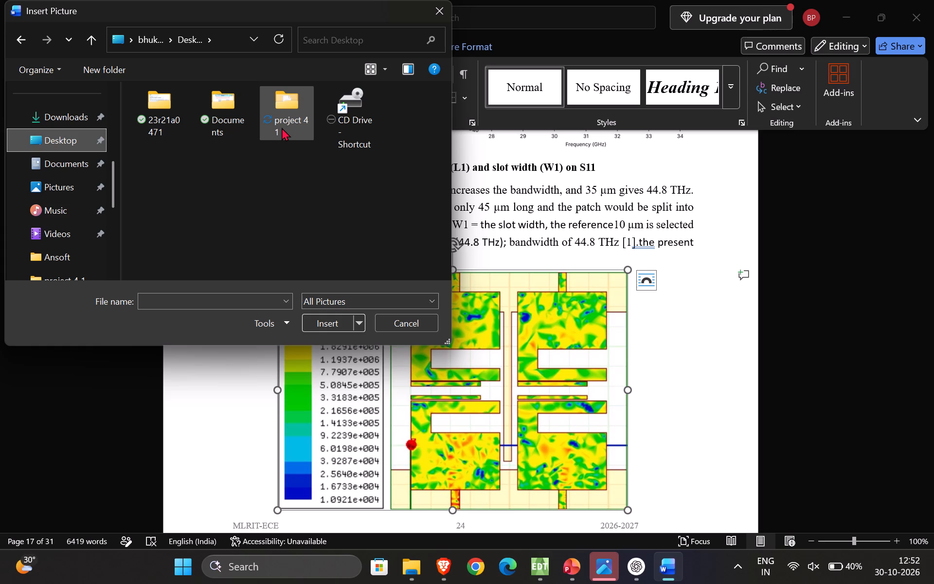
double_click(284, 129)
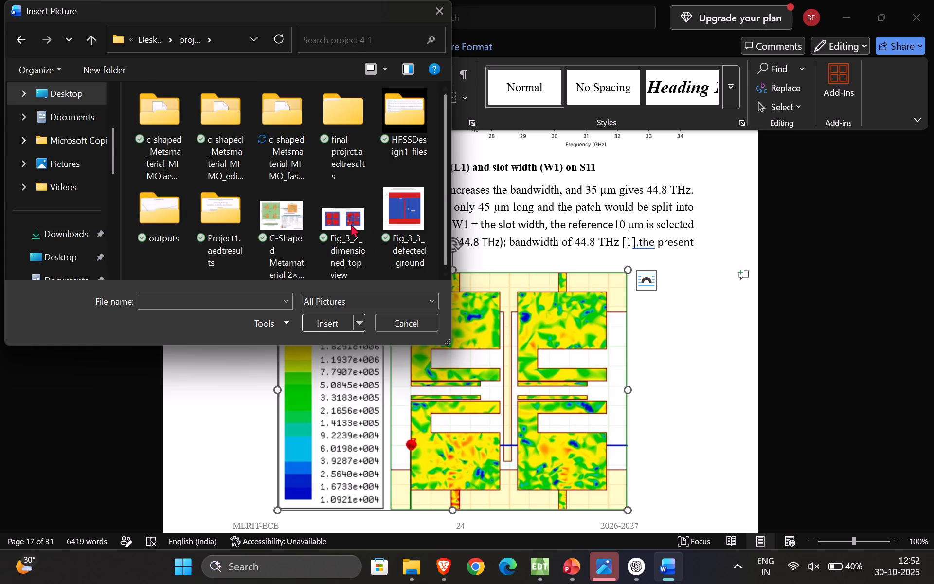
scroll(269, 225, "down", 6)
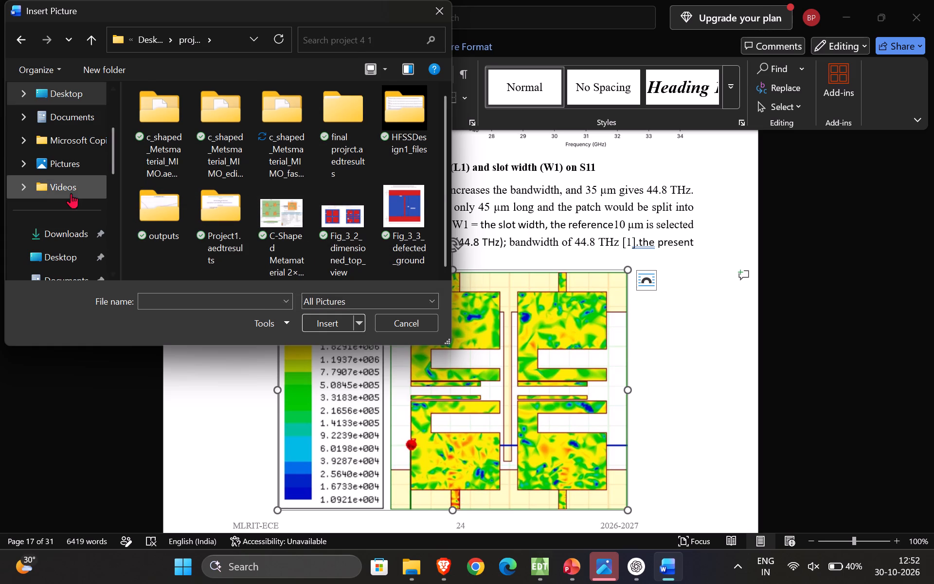
double_click(69, 161)
scroll(237, 201, "down", 2)
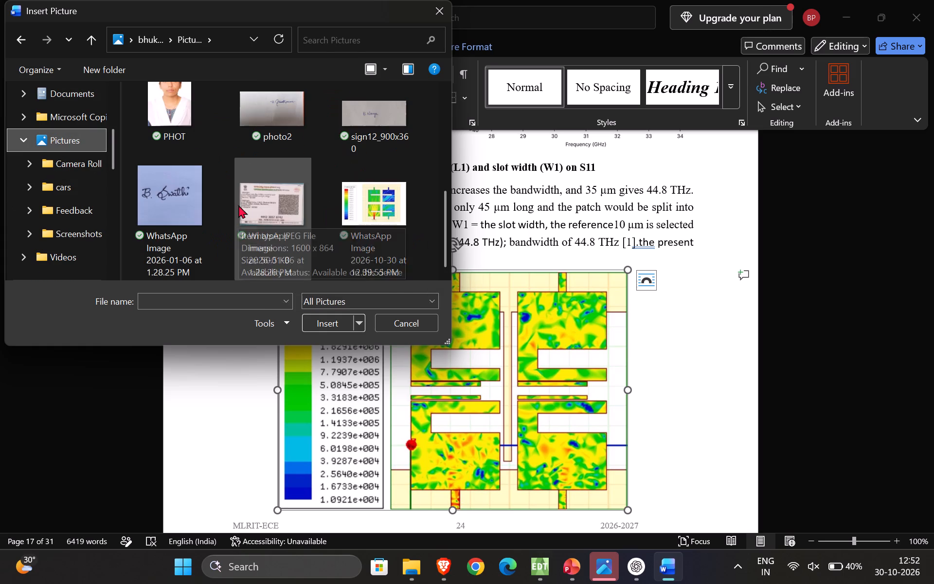
left_click(356, 201)
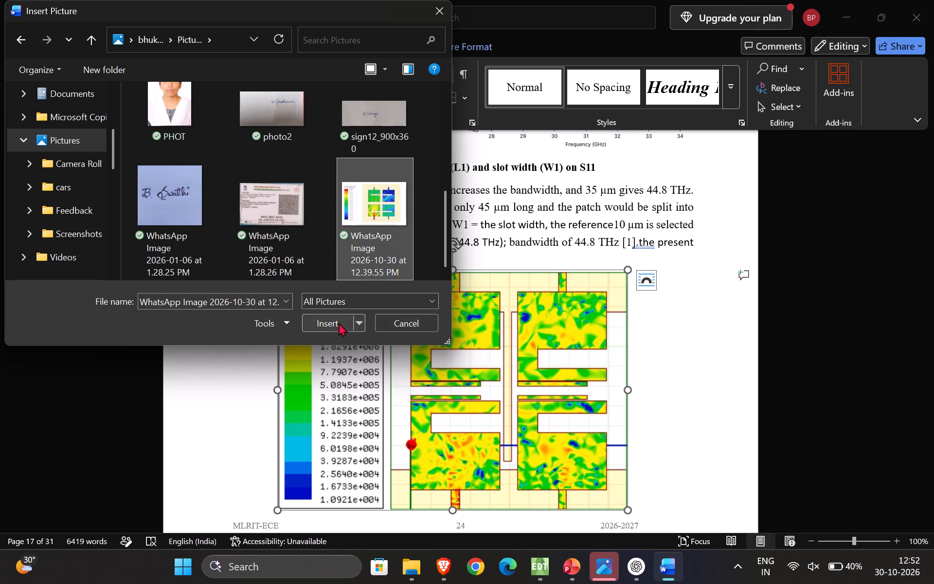
left_click(339, 323)
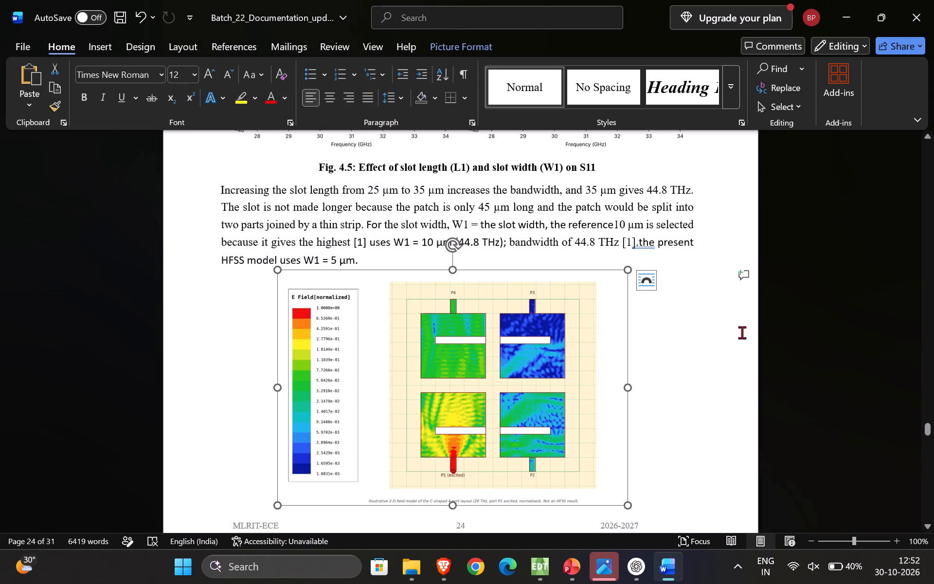
left_click(722, 325)
Select the fabricated prototype photo above the Fig. 4.8 caption and open its options for changing the picture.
scroll(701, 340, "down", 8)
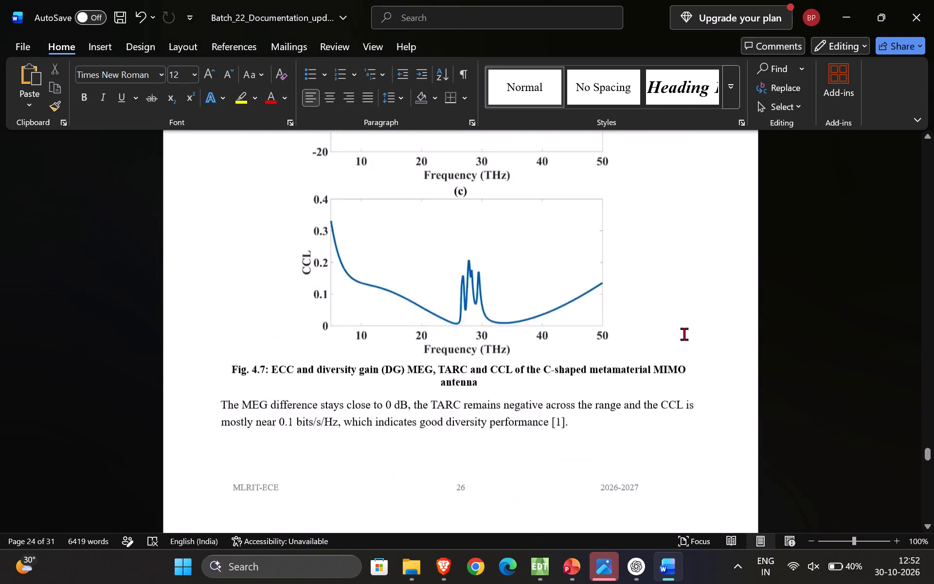
scroll(684, 334, "down", 8)
scroll(677, 334, "up", 6)
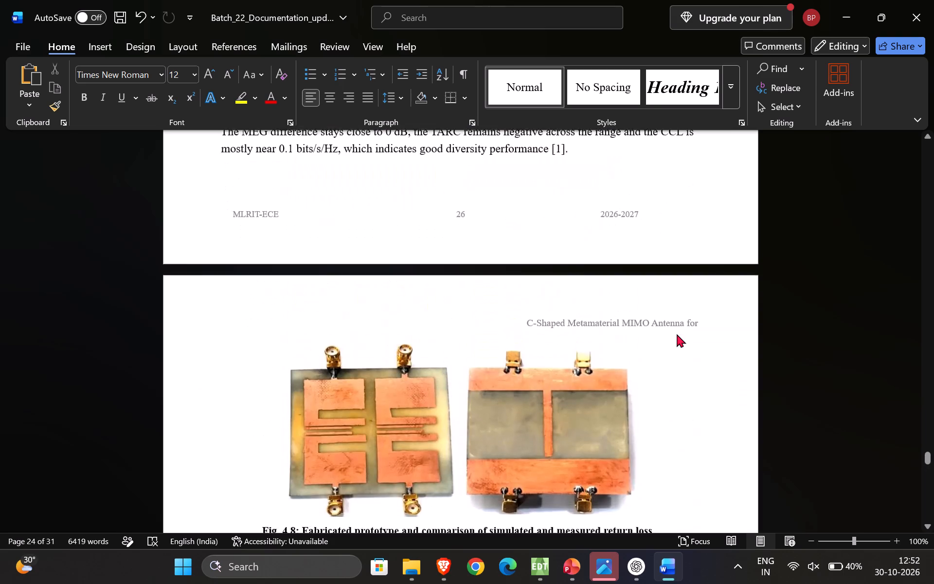
left_click(445, 440)
left_click(544, 294)
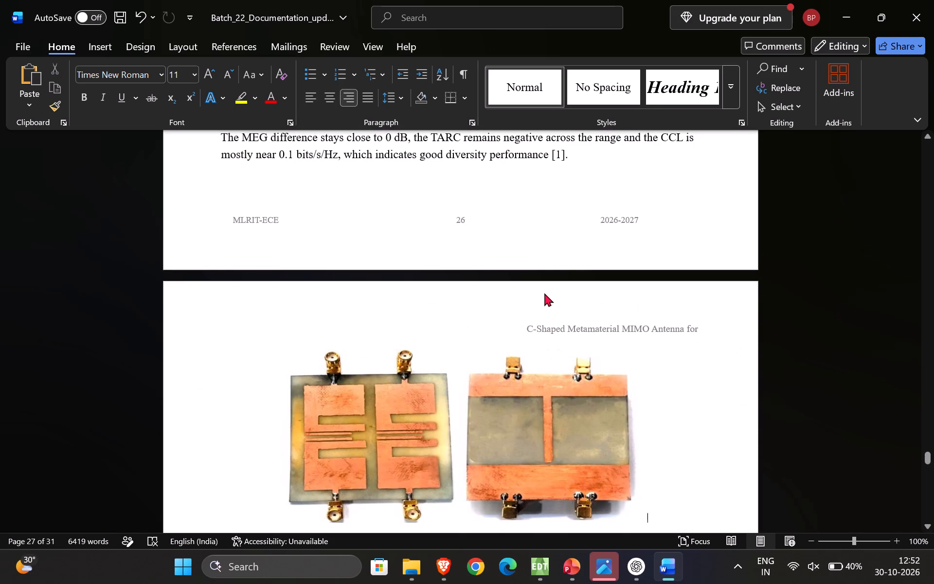
left_click(514, 379)
right_click(514, 381)
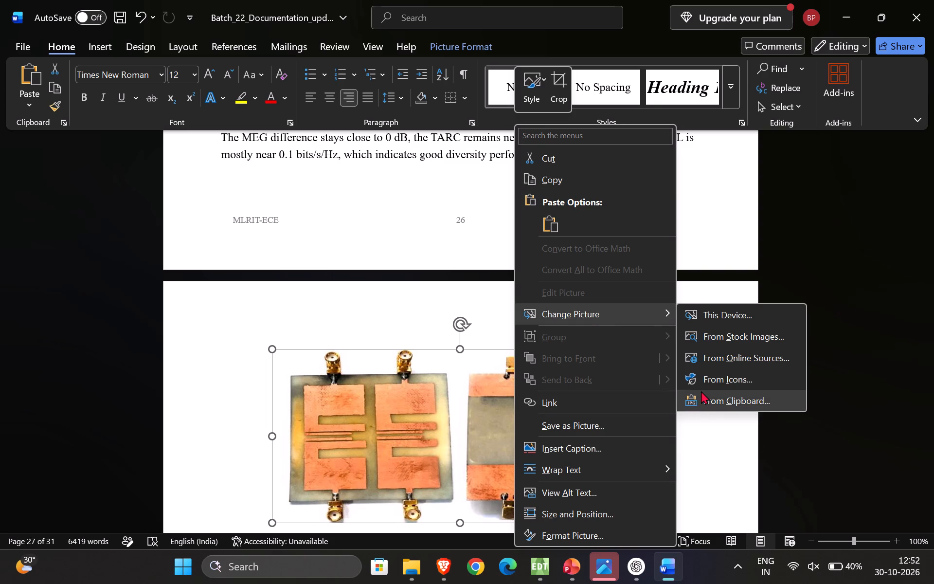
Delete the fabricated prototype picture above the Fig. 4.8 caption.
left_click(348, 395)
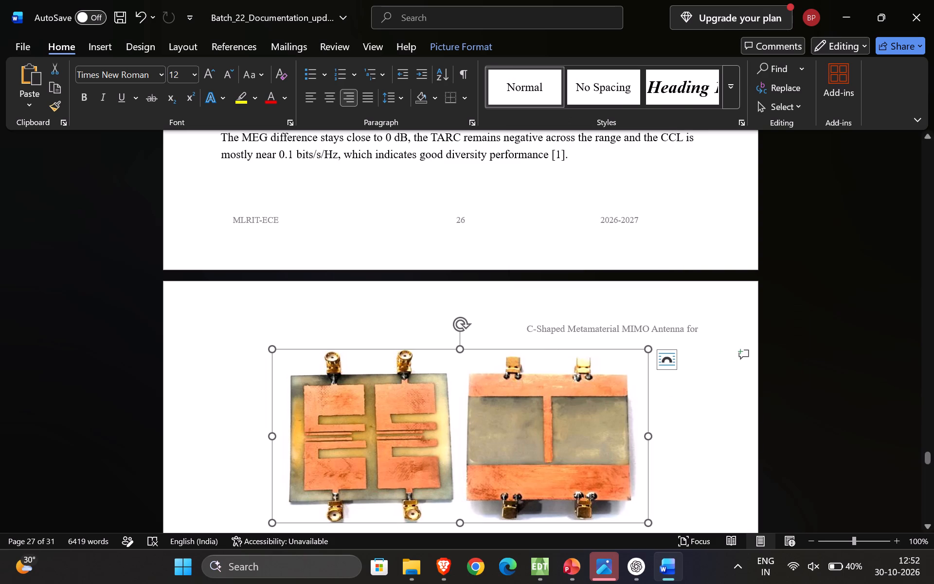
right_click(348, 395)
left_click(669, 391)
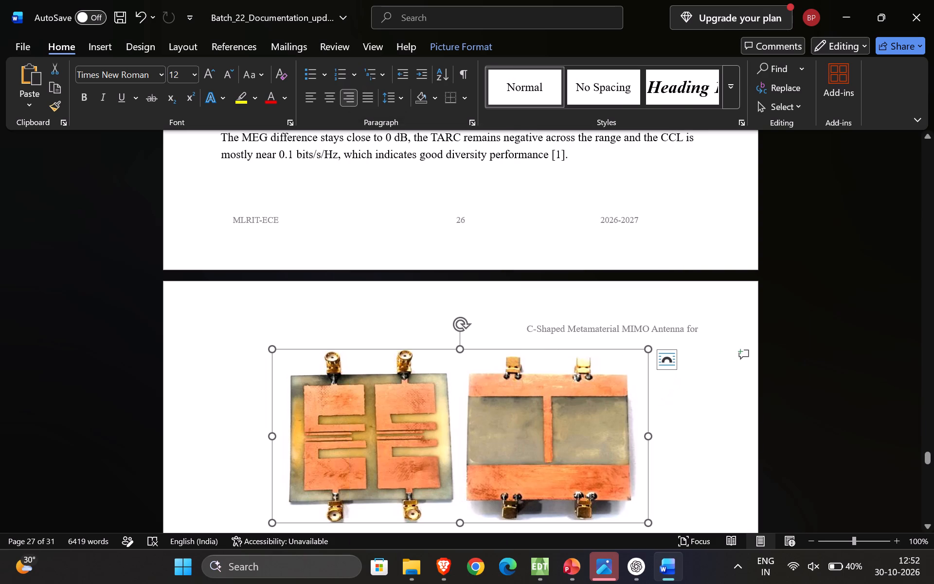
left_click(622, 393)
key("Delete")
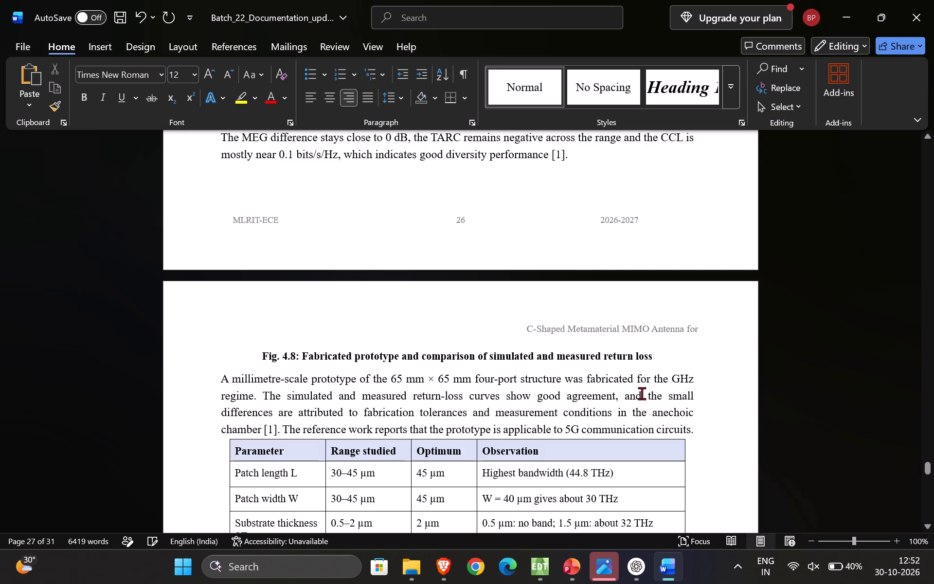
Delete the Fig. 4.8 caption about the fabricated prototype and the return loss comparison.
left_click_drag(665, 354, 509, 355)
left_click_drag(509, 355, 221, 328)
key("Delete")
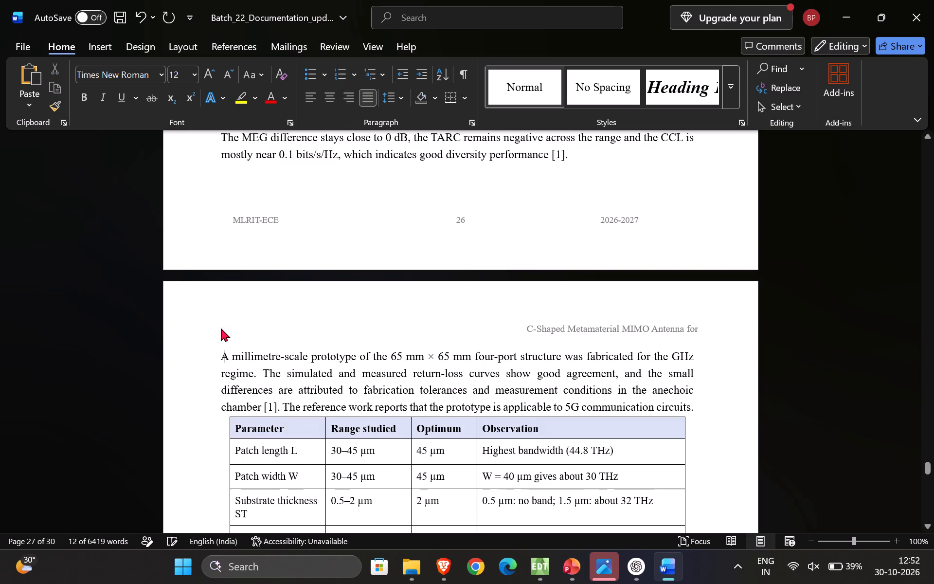
Review the pages after the Fig. 4.8 text, from the parametric study table through to the reference list.
scroll(307, 242, "up", 2)
scroll(320, 263, "down", 5)
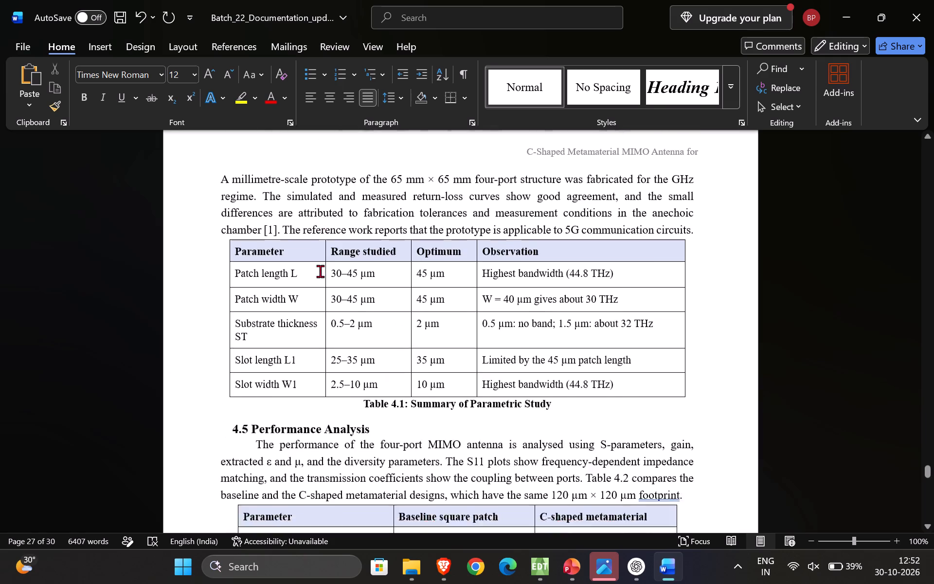
scroll(320, 271, "down", 19)
scroll(323, 301, "up", 4)
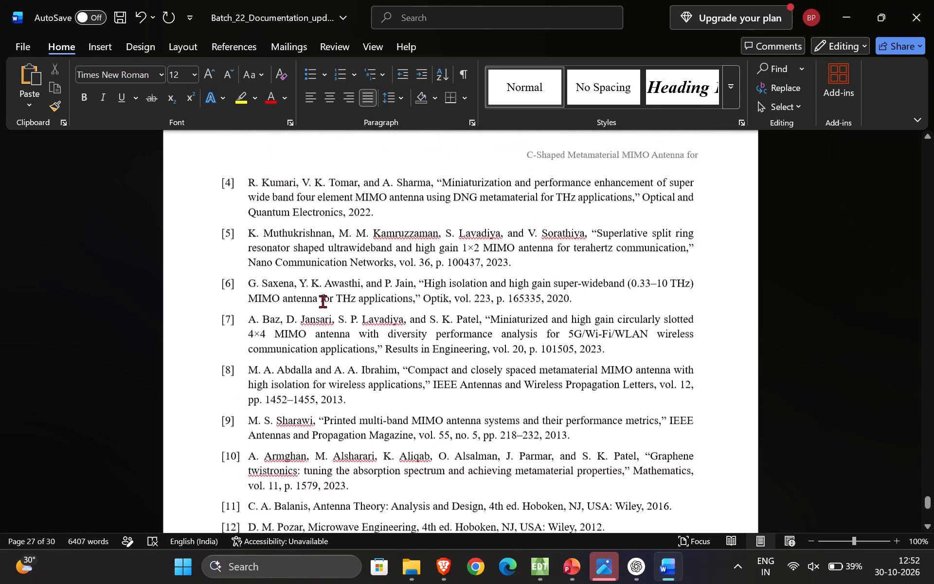
scroll(323, 301, "up", 6)
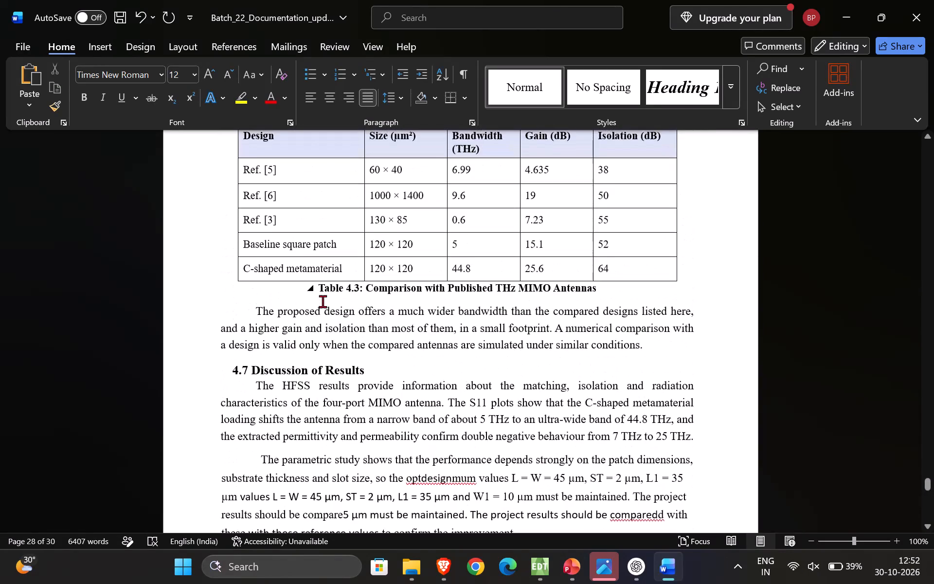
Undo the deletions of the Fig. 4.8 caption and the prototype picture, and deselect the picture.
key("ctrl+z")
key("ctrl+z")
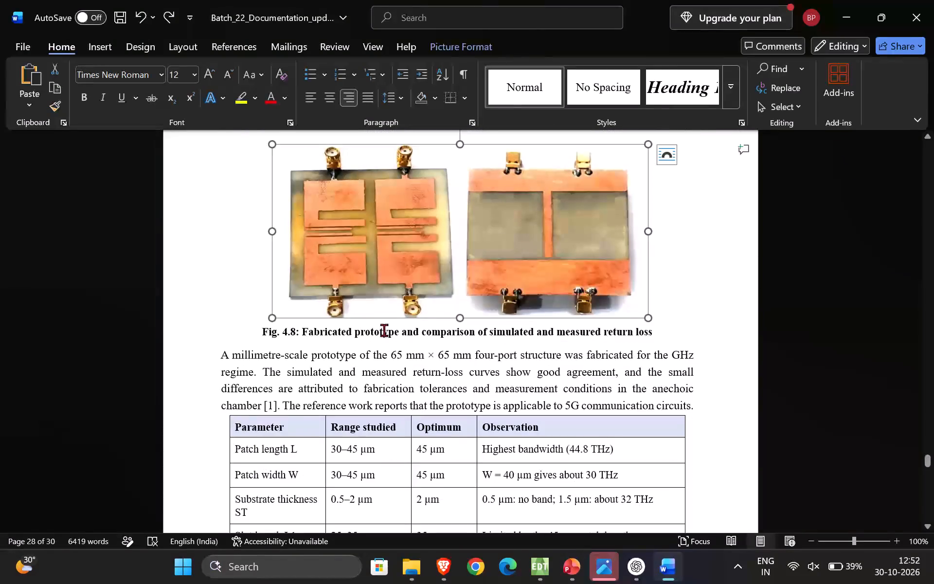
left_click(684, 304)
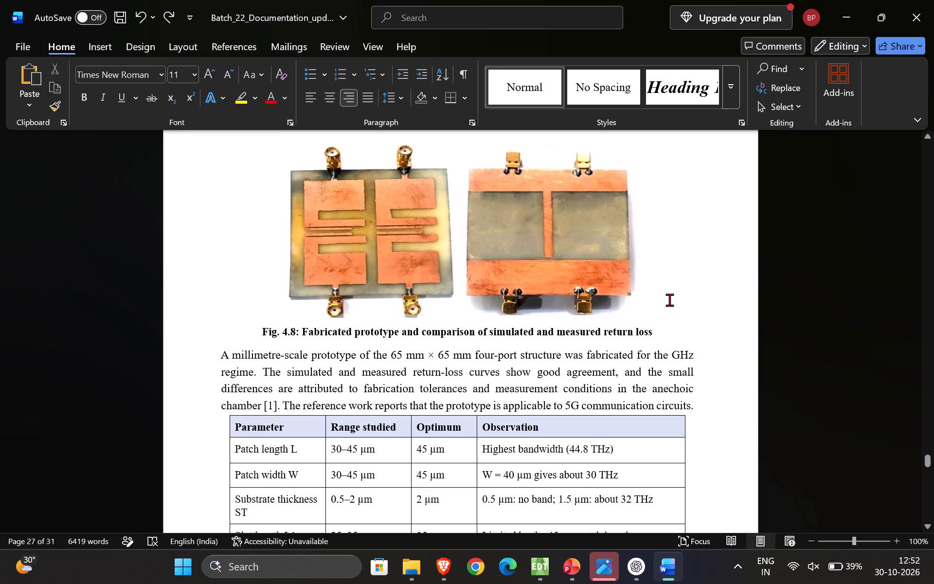
Review the report pages from the Fig. 4.8 prototype picture back to the cover page.
scroll(539, 328, "up", 2)
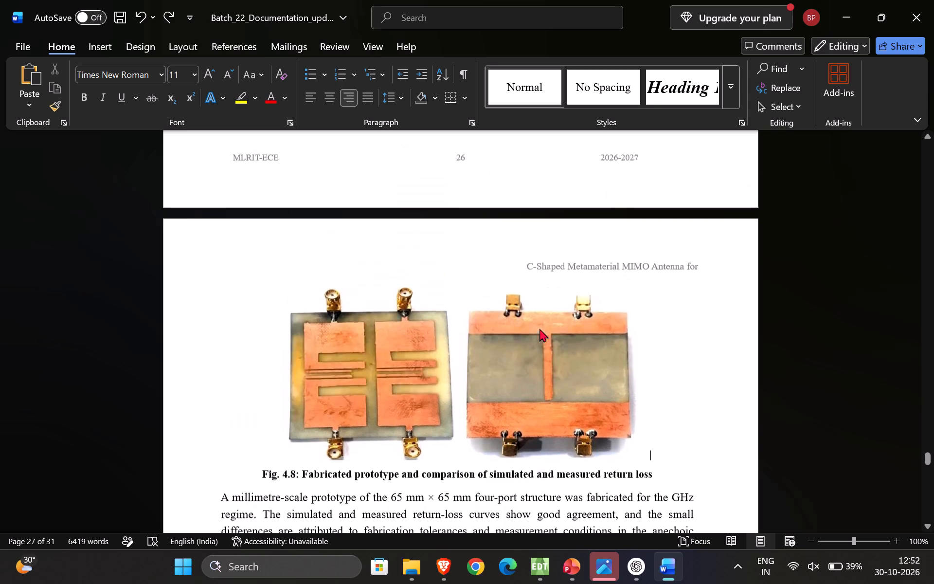
scroll(539, 328, "up", 10)
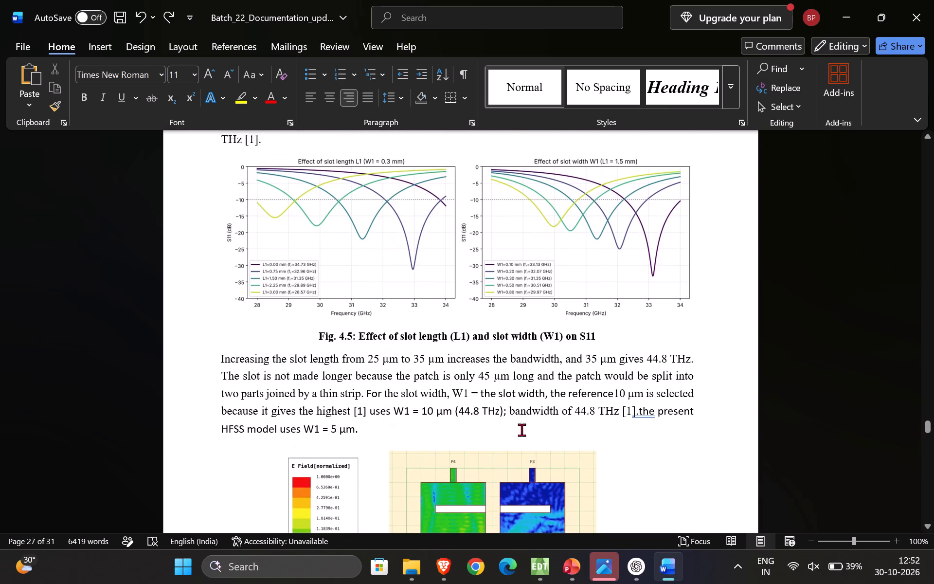
scroll(534, 432, "down", 6)
scroll(526, 429, "up", 14)
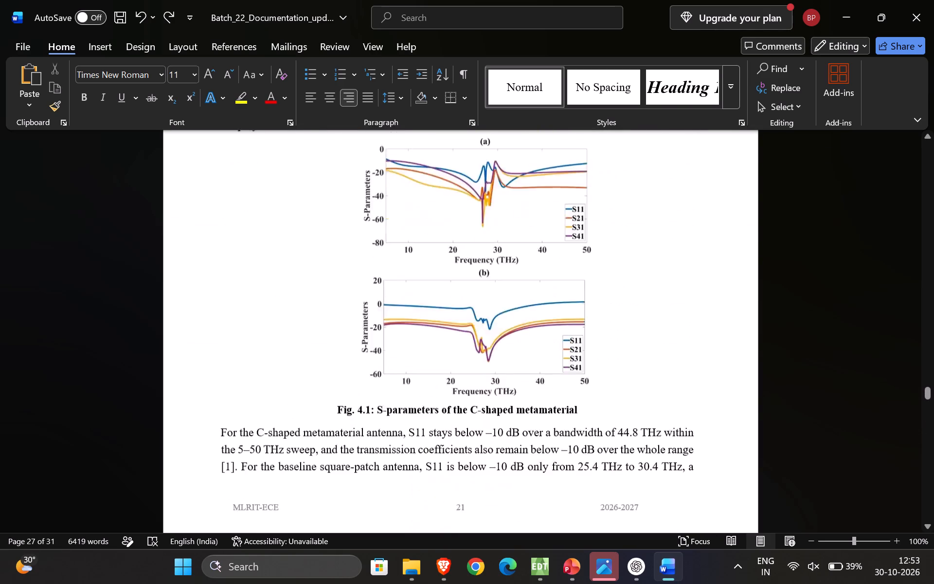
scroll(526, 428, "up", 19)
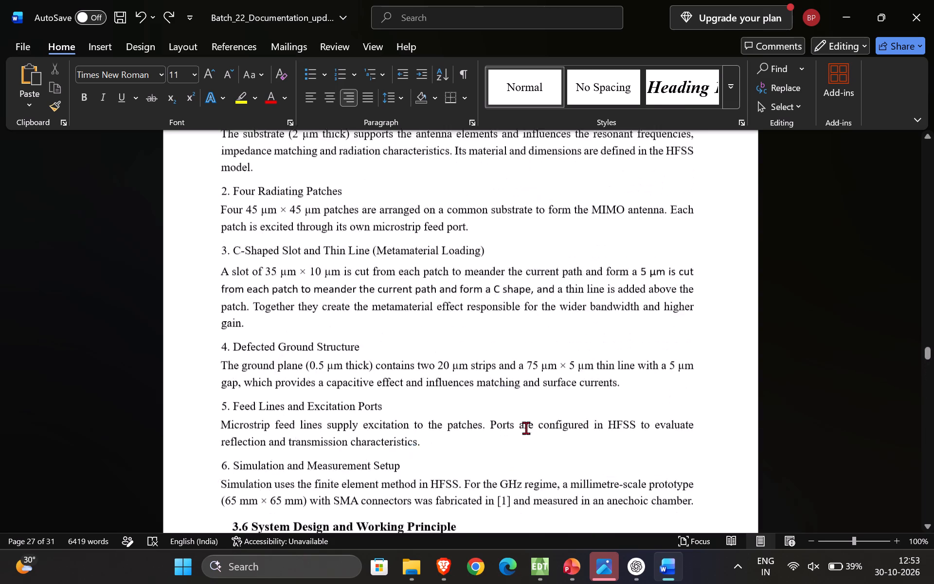
scroll(526, 428, "up", 20)
scroll(526, 428, "up", 8)
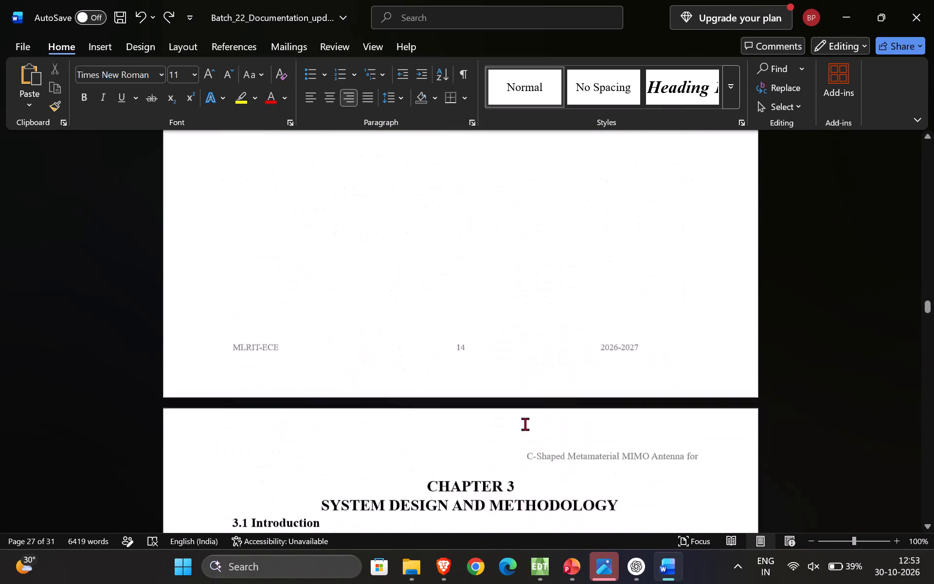
scroll(525, 424, "up", 20)
scroll(525, 424, "up", 7)
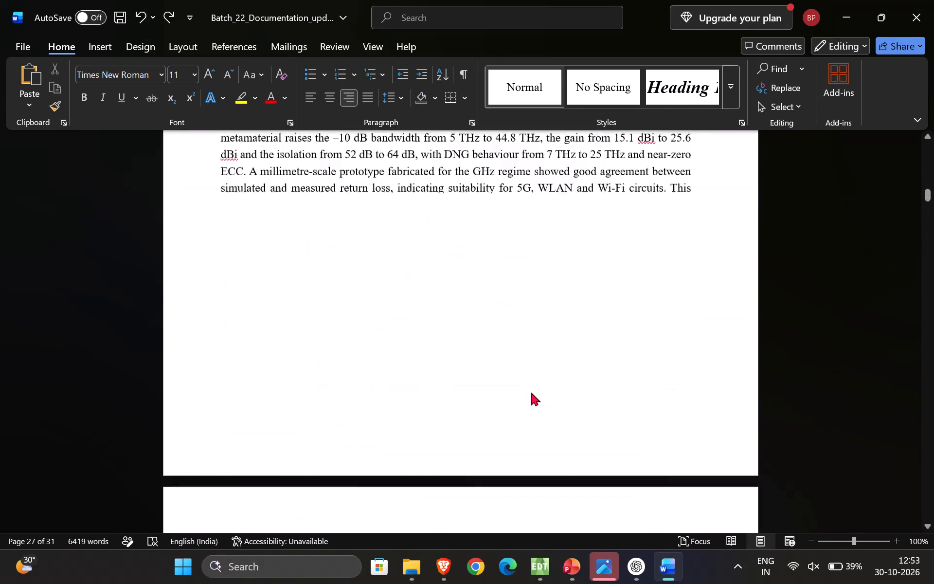
scroll(531, 392, "up", 1)
scroll(169, 53, "up", 1)
Review the report's front matter from the abstract back through the acknowledgement and certificate pages to the cover page title.
left_click(188, 41)
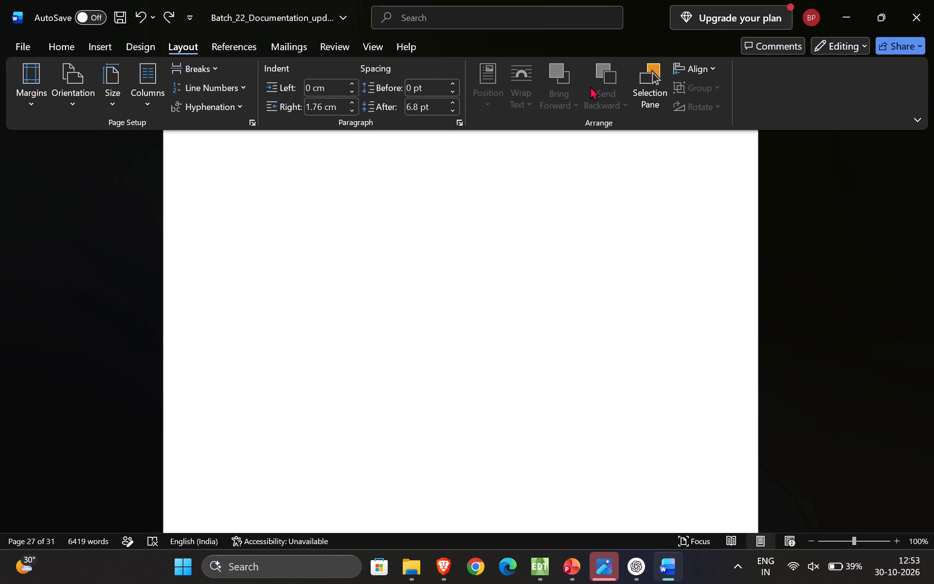
scroll(552, 233, "up", 8)
scroll(552, 233, "down", 9)
scroll(551, 233, "up", 3)
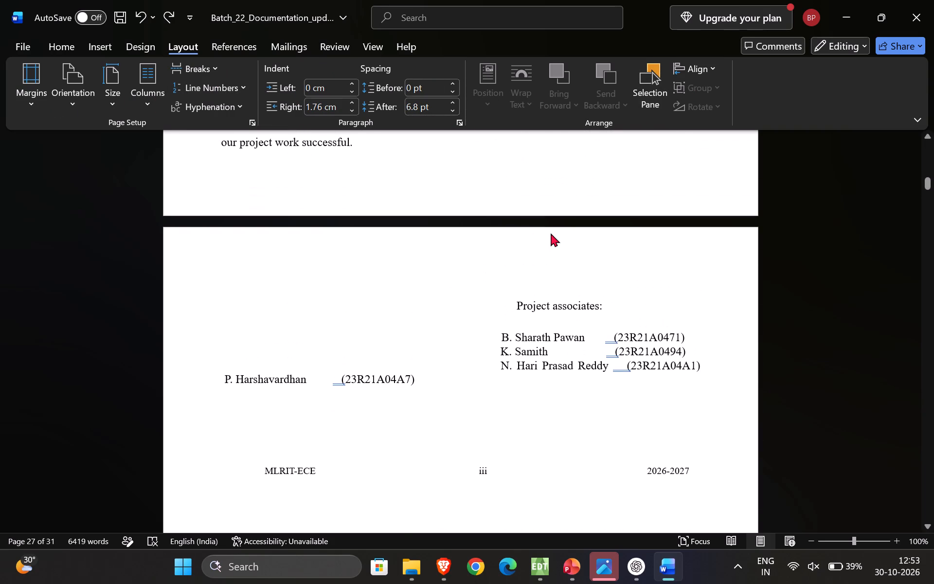
scroll(551, 233, "up", 4)
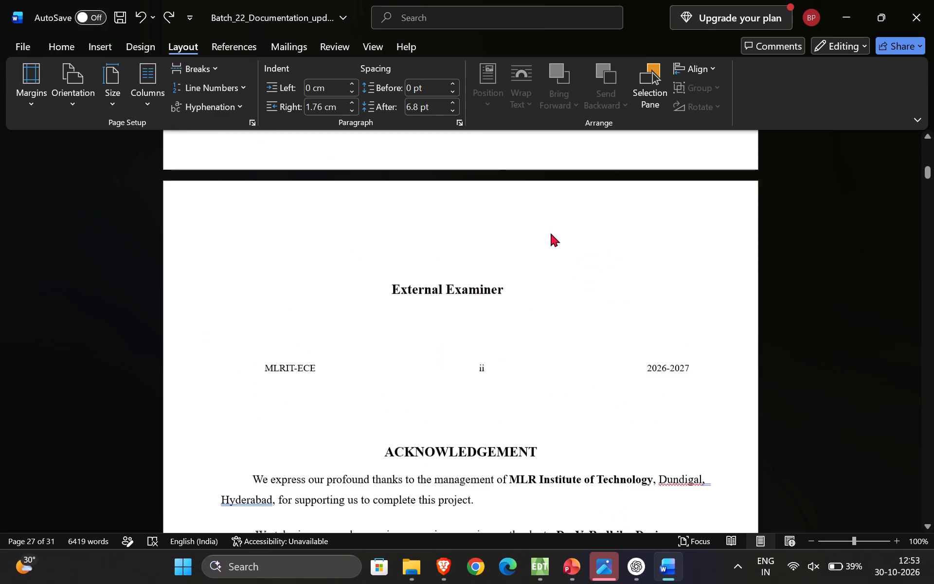
scroll(551, 233, "up", 4)
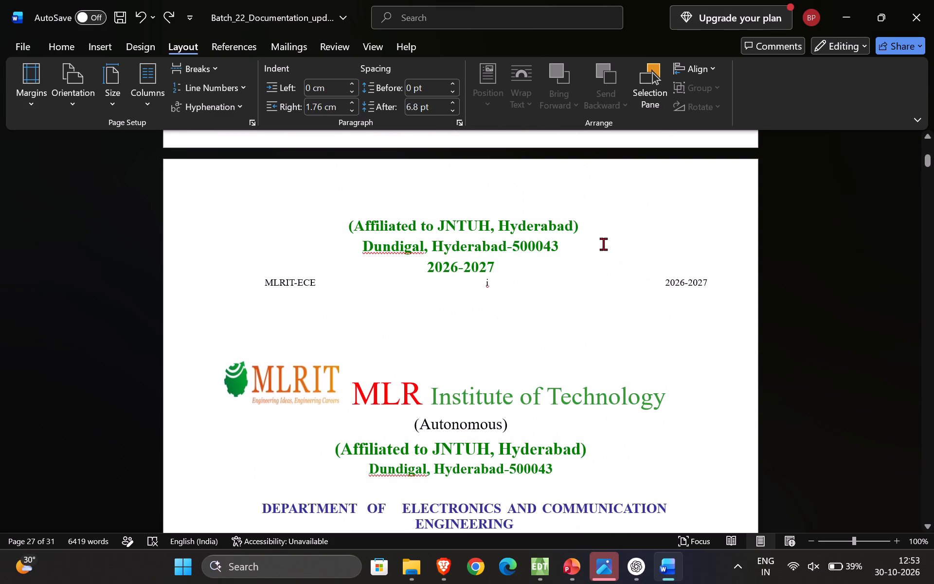
left_click(682, 276)
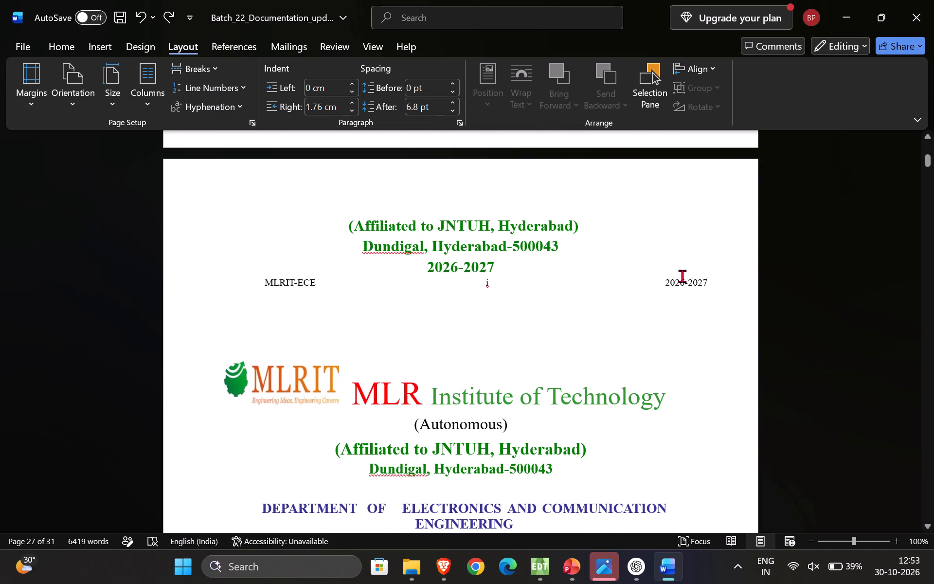
left_click(682, 255)
double_click(682, 255)
left_click(691, 277)
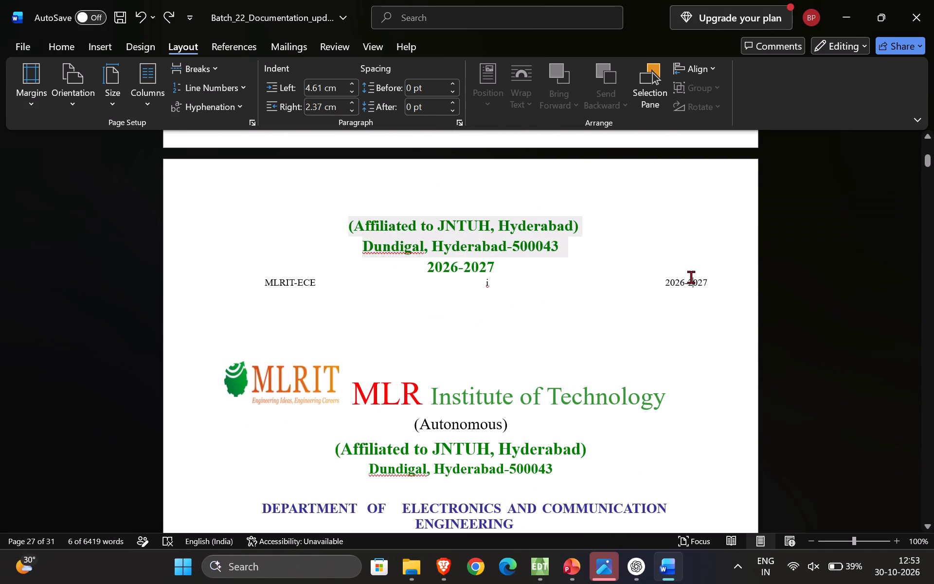
left_click(691, 277)
left_click(652, 270)
scroll(652, 270, "up", 10)
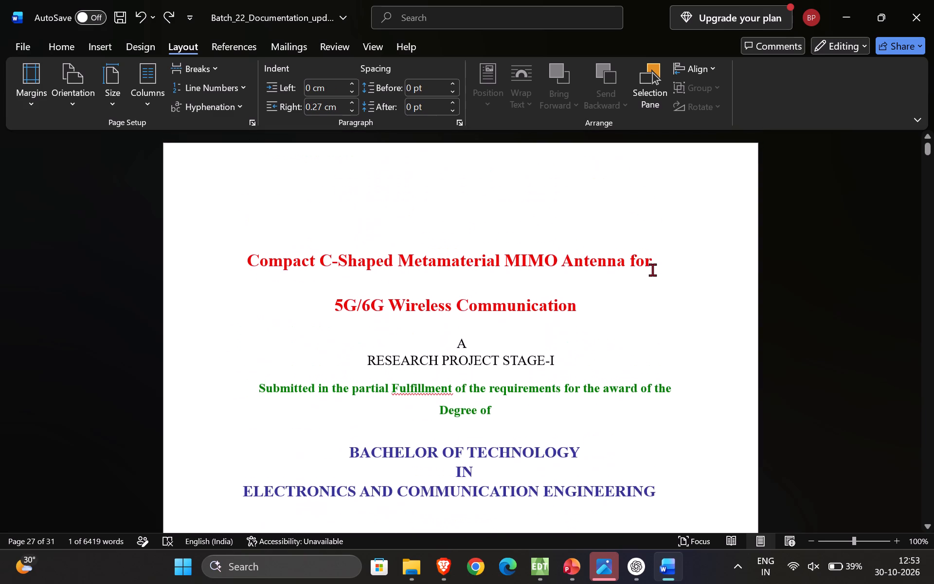
left_click(634, 217)
left_click(632, 214)
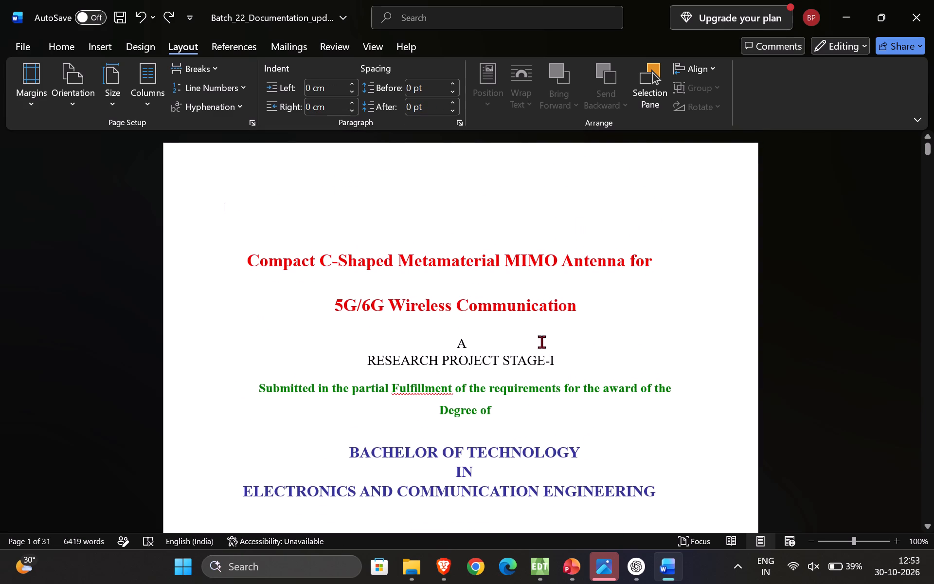
Delete "Wireless Communication" from the second line of the report title on the cover page.
left_click(594, 307)
left_click_drag(581, 306, 403, 304)
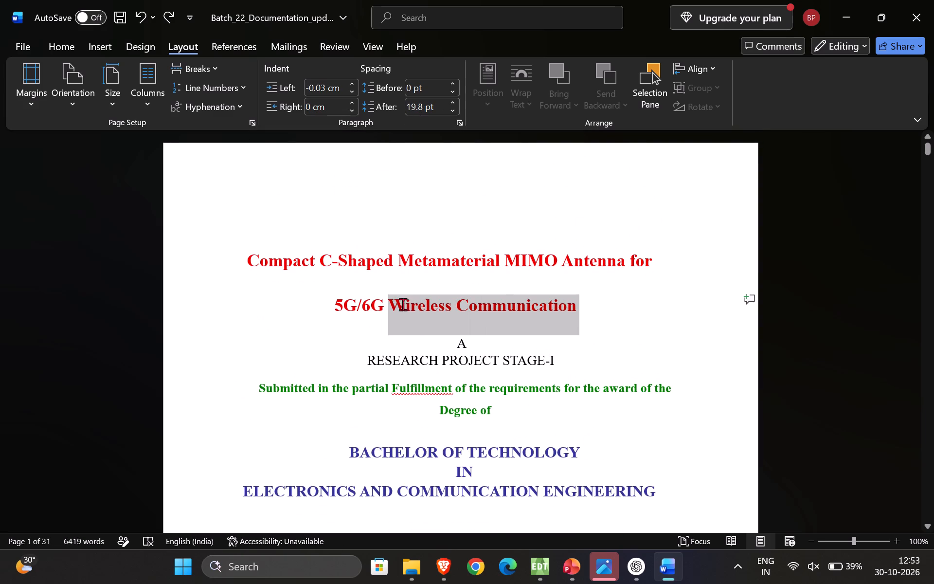
left_click_drag(403, 304, 398, 303)
key("Delete")
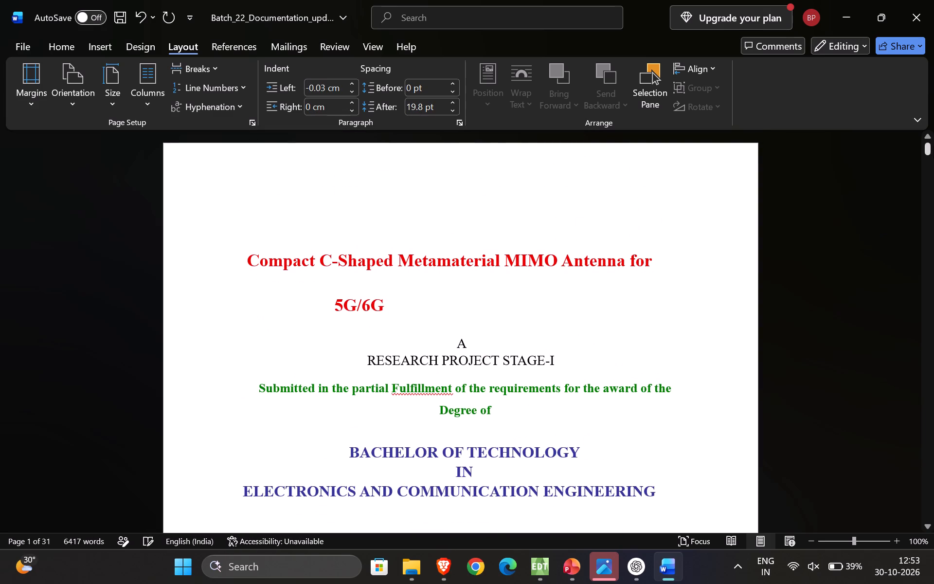
Centre the "5G/6G" line of the report title on the cover page and deselect it.
left_click_drag(399, 317, 350, 302)
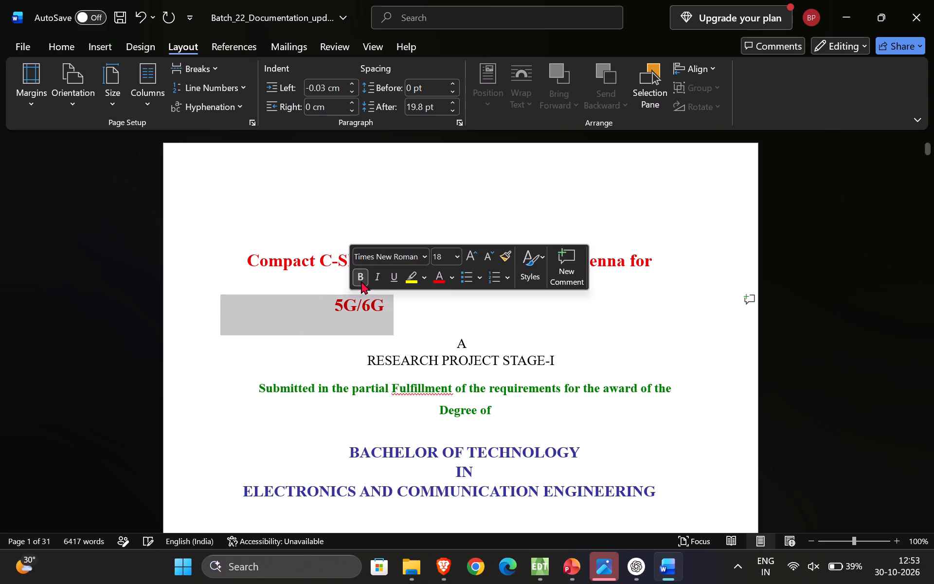
left_click(139, 51)
left_click(93, 33)
left_click(97, 50)
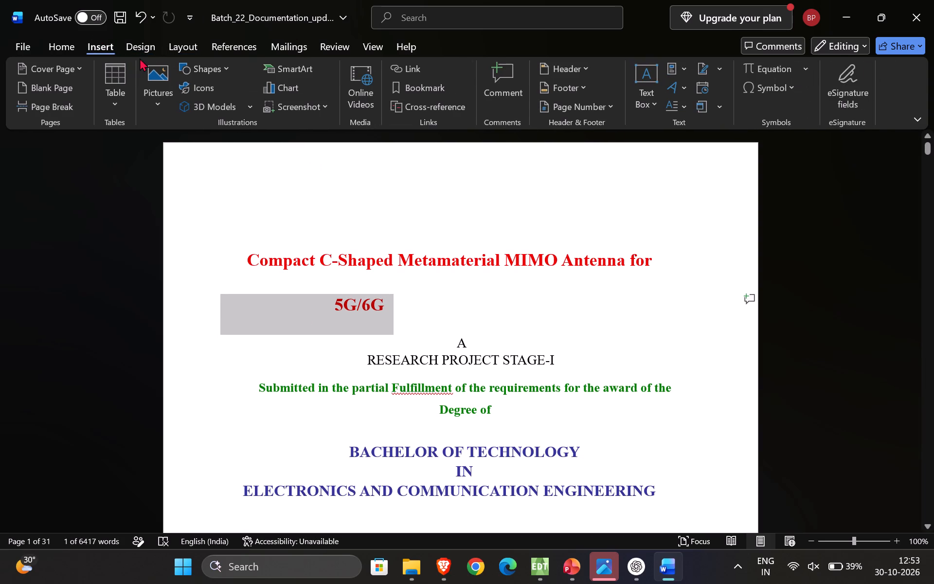
left_click(235, 45)
left_click(179, 47)
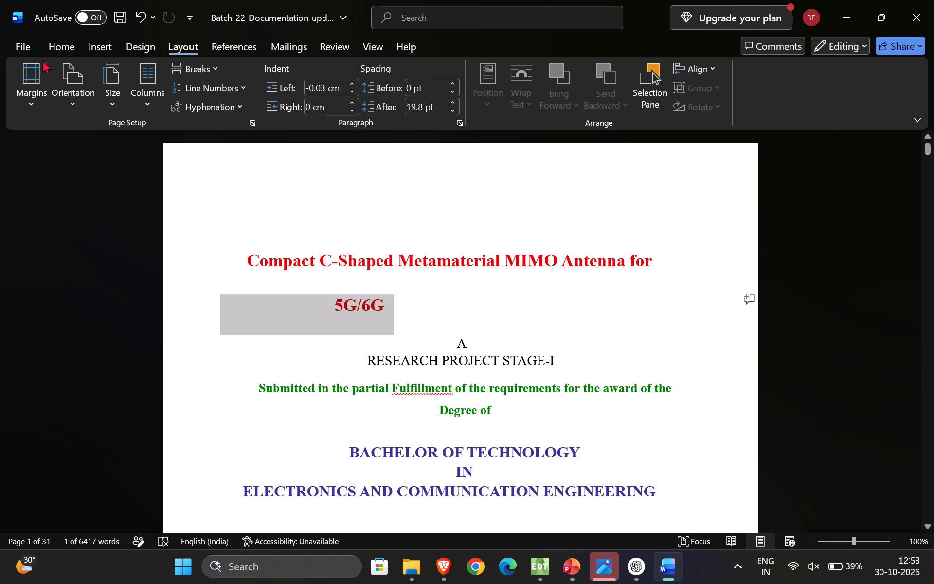
left_click(57, 49)
left_click(323, 90)
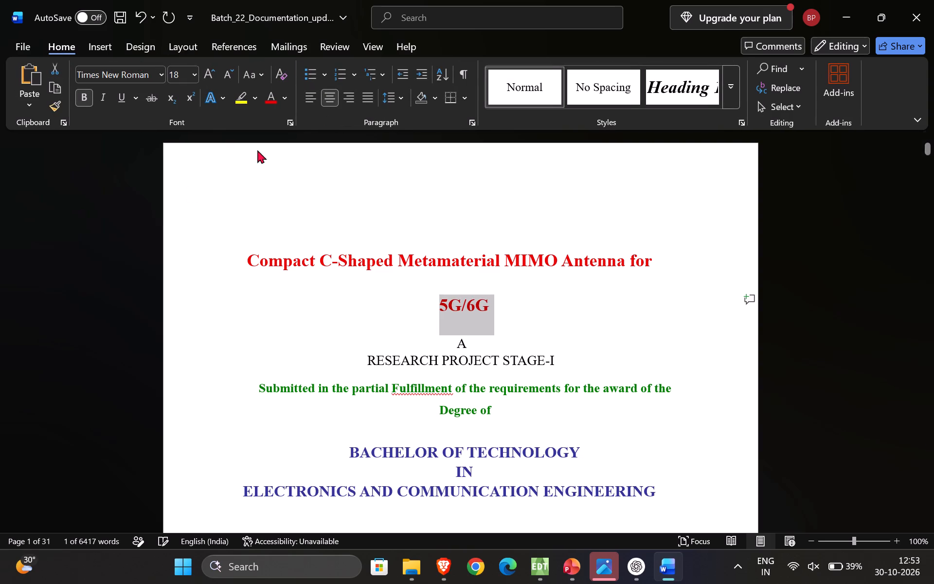
left_click(528, 222)
Set both lines of the red project title on the cover page to font size 16.
left_click_drag(498, 313, 295, 268)
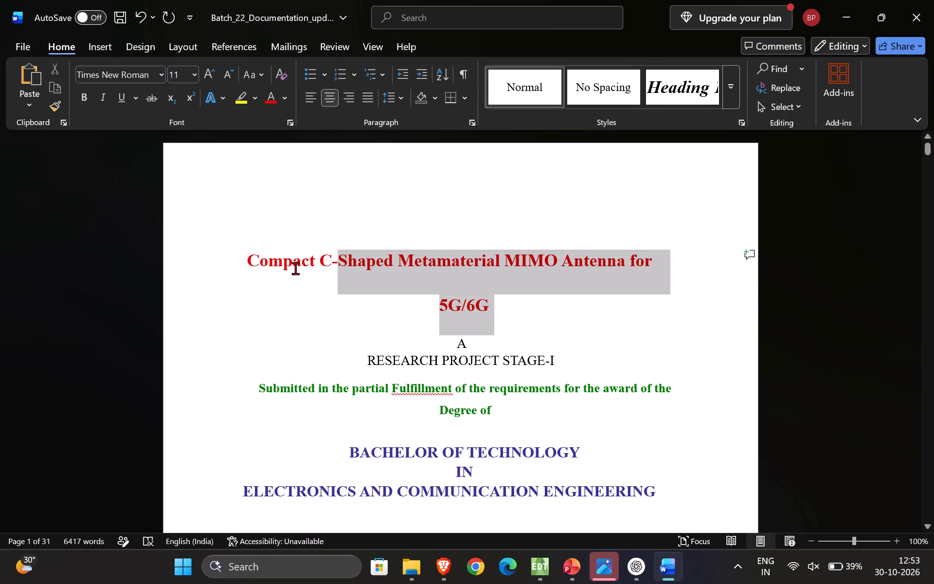
left_click_drag(295, 268, 244, 251)
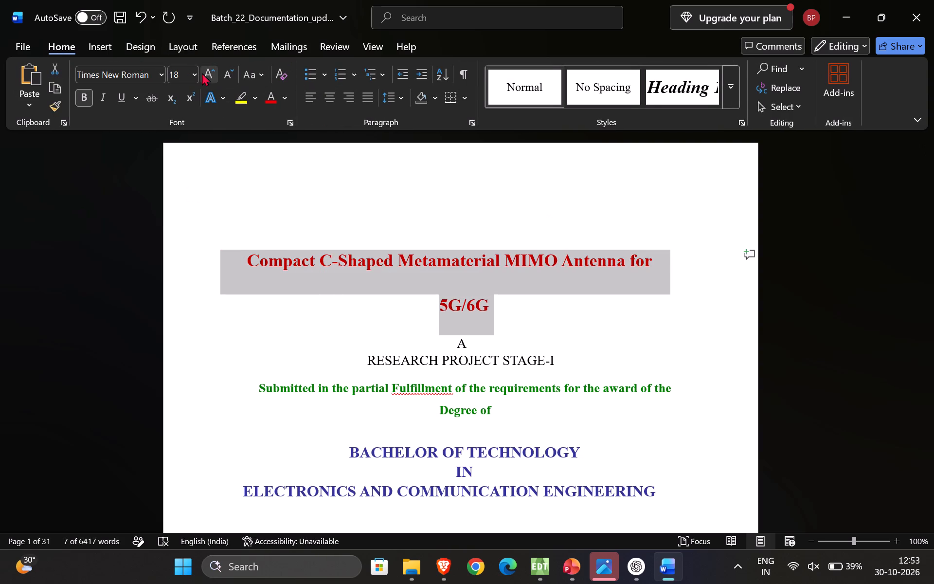
left_click(193, 75)
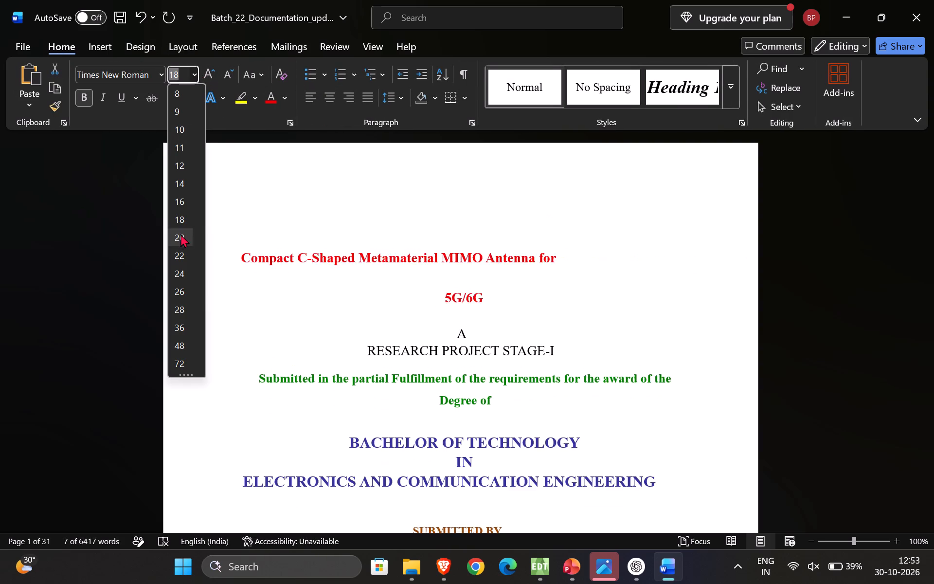
left_click(183, 207)
scroll(497, 226, "down", 1)
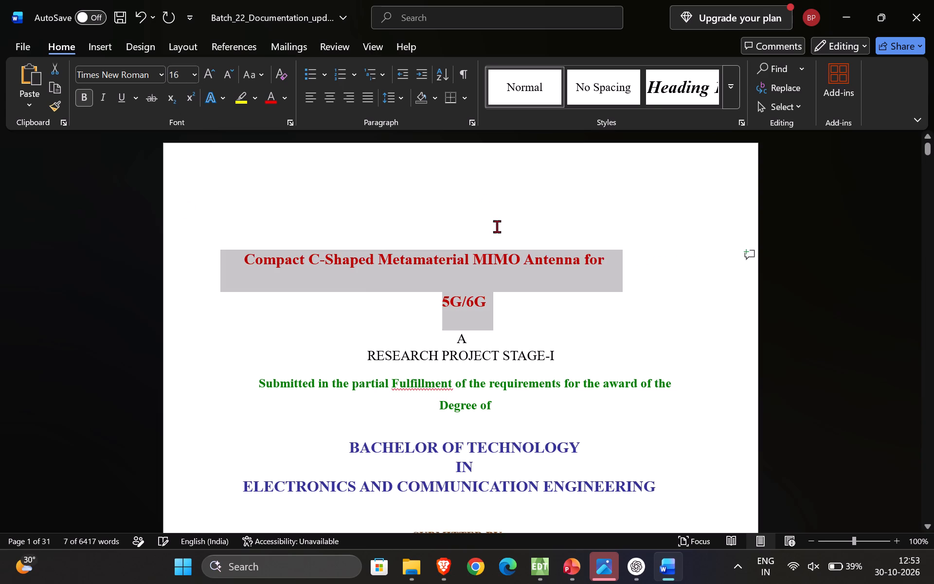
scroll(490, 225, "down", 1)
left_click(499, 239)
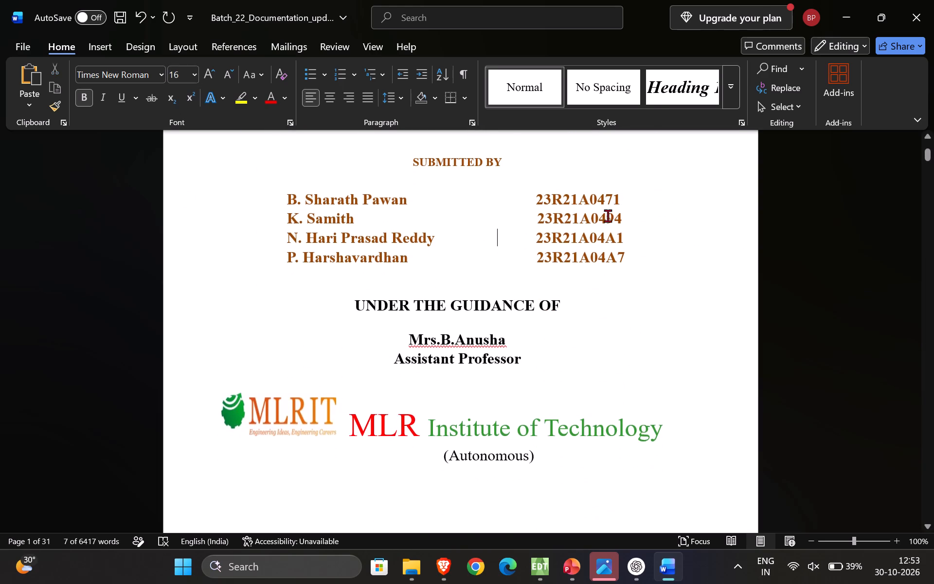
Centre the full project title, "Compact C-Shaped Metamaterial MIMO Antenna for 5G/6G", on the cover page.
scroll(608, 216, "up", 3)
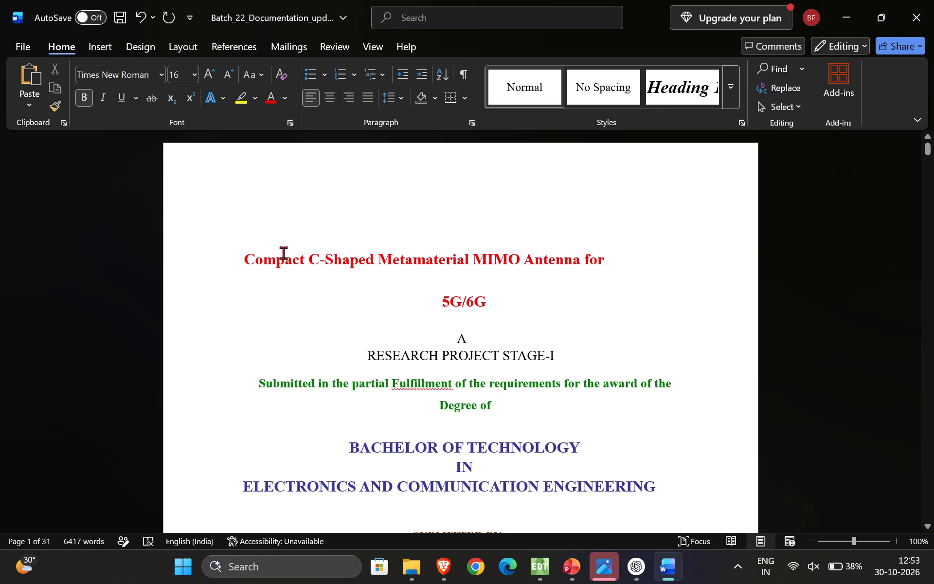
left_click_drag(243, 251, 586, 335)
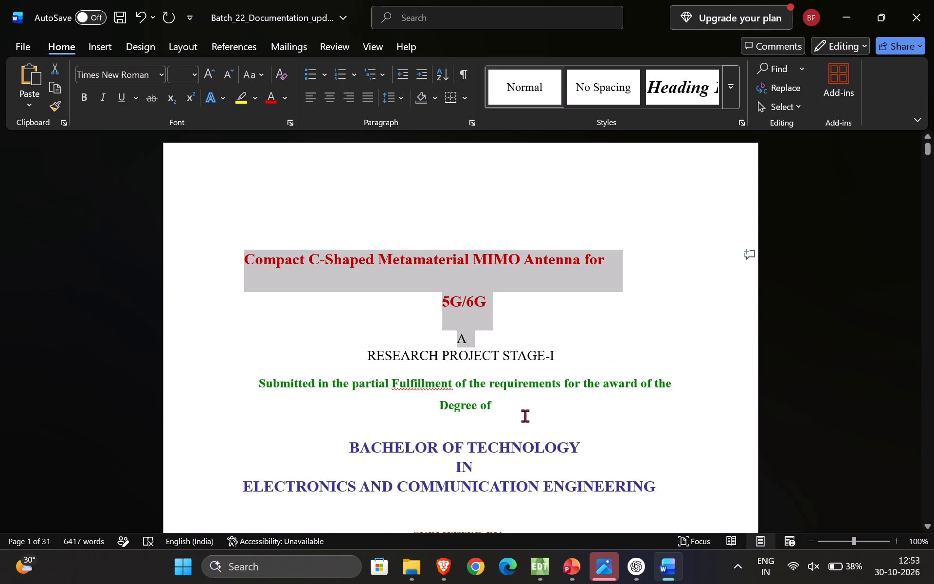
left_click(505, 310)
left_click_drag(505, 310, 218, 229)
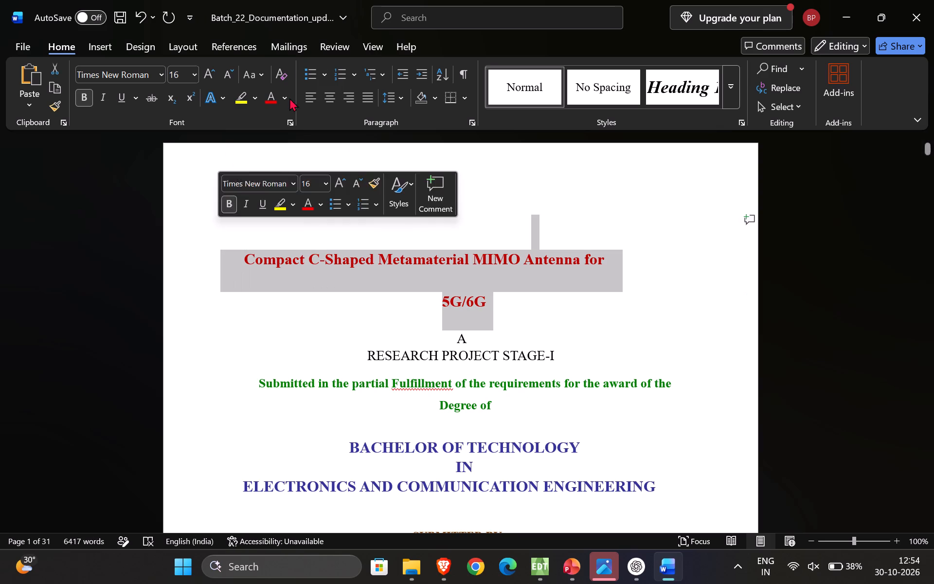
left_click(326, 98)
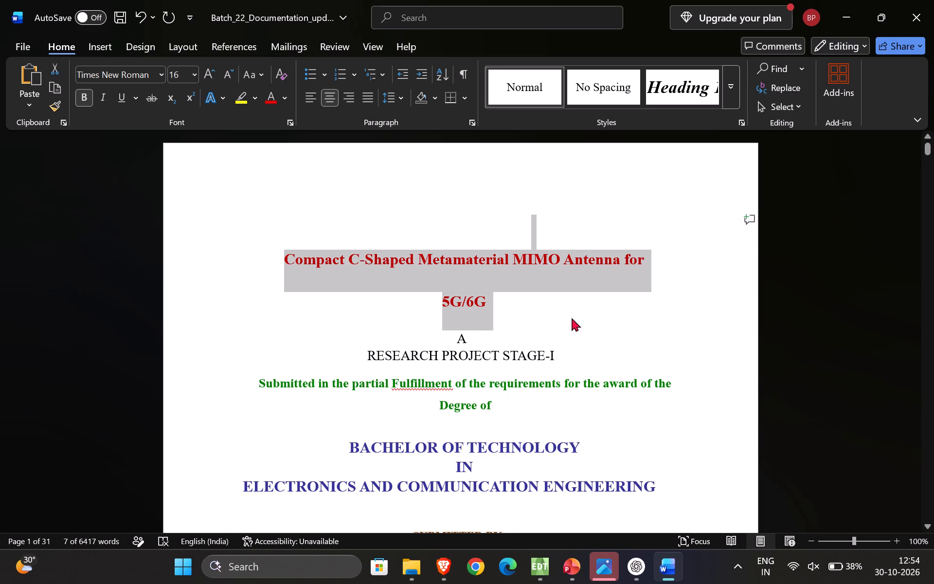
left_click(572, 318)
Review the front matter from the cover page through the acknowledgement, abstract, table of contents, list of figures and list of tables.
scroll(625, 321, "down", 4)
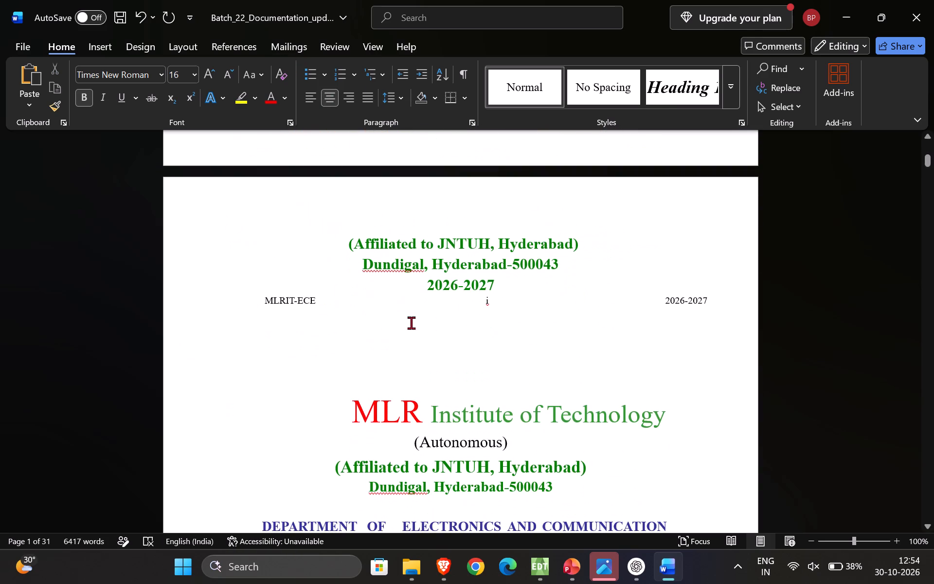
scroll(400, 316, "up", 5)
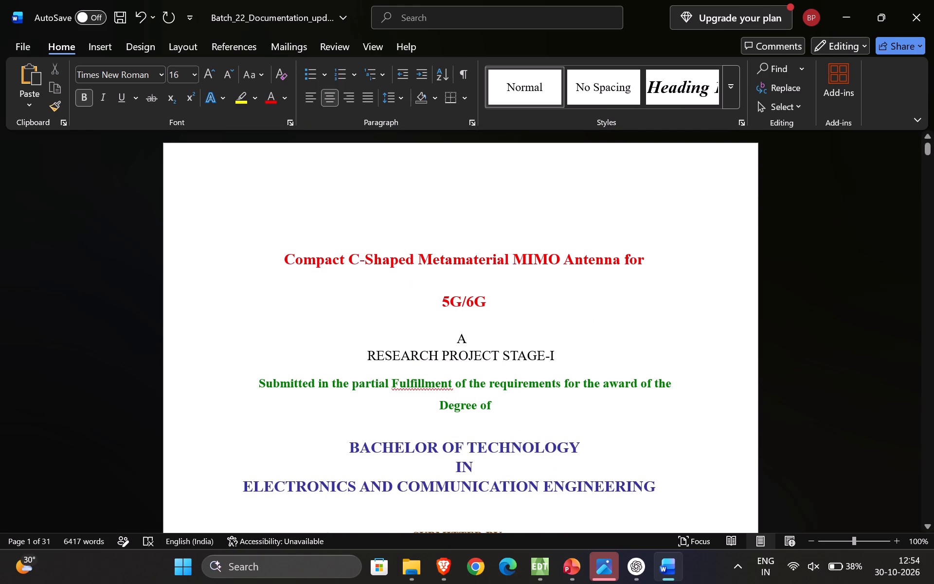
scroll(532, 319, "down", 3)
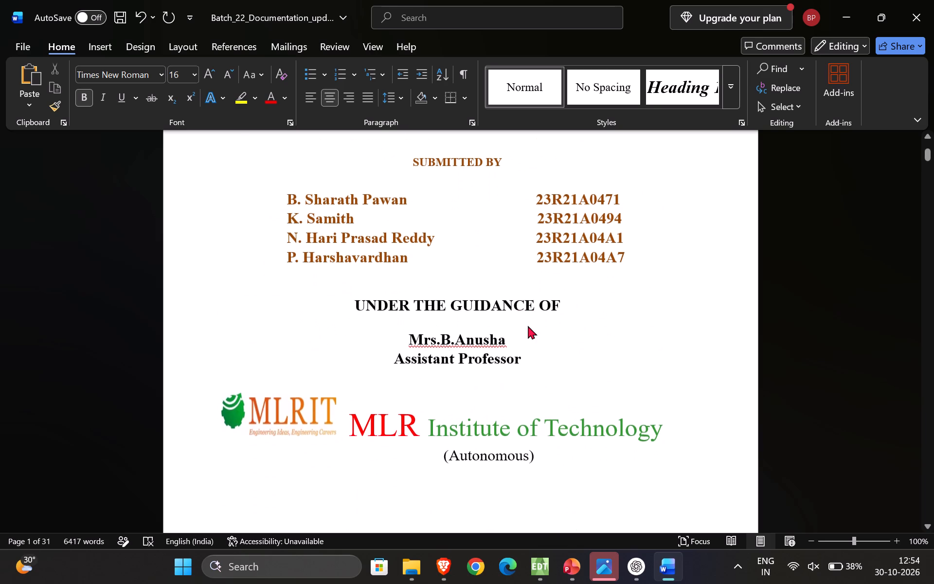
scroll(528, 326, "down", 7)
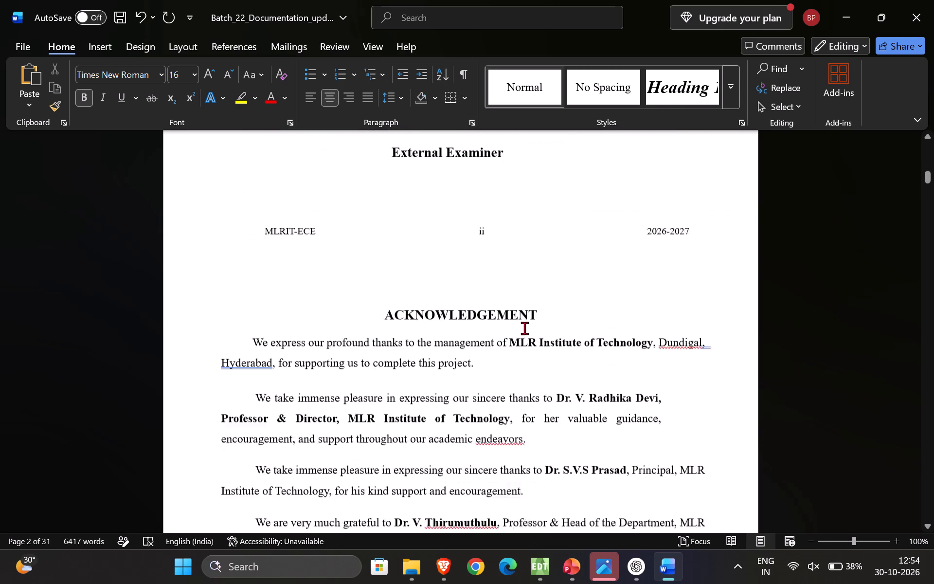
scroll(524, 328, "down", 10)
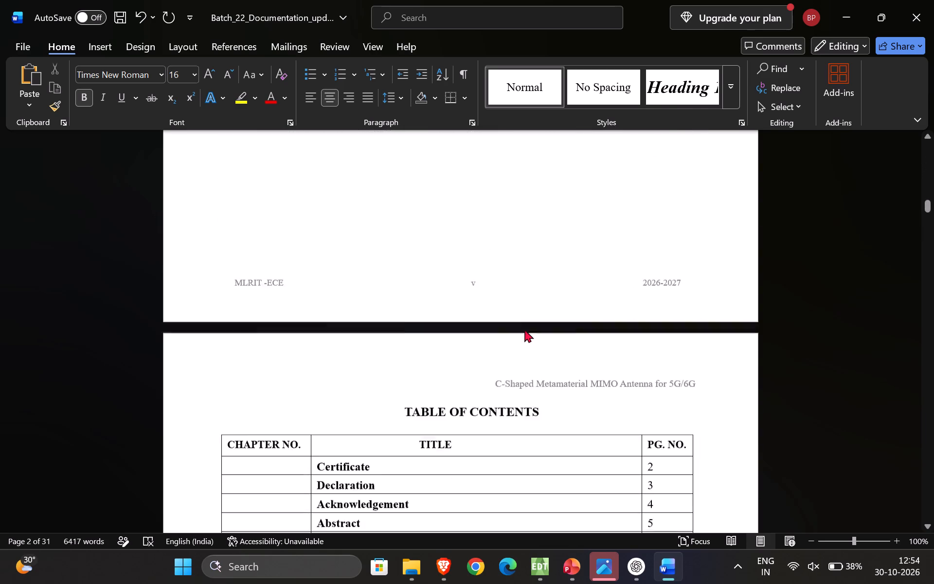
scroll(524, 329, "down", 1)
scroll(524, 329, "up", 3)
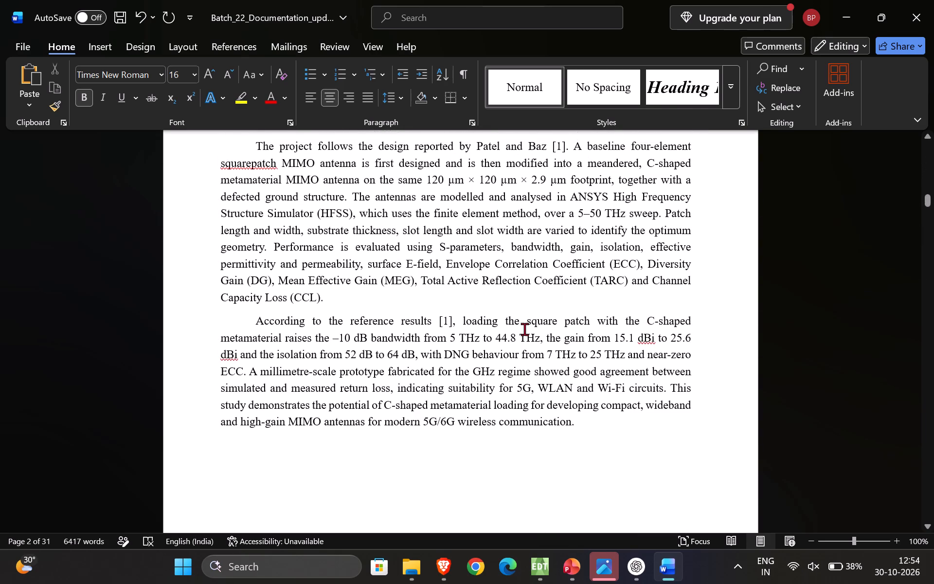
scroll(524, 330, "down", 1)
scroll(523, 330, "up", 3)
scroll(523, 330, "down", 4)
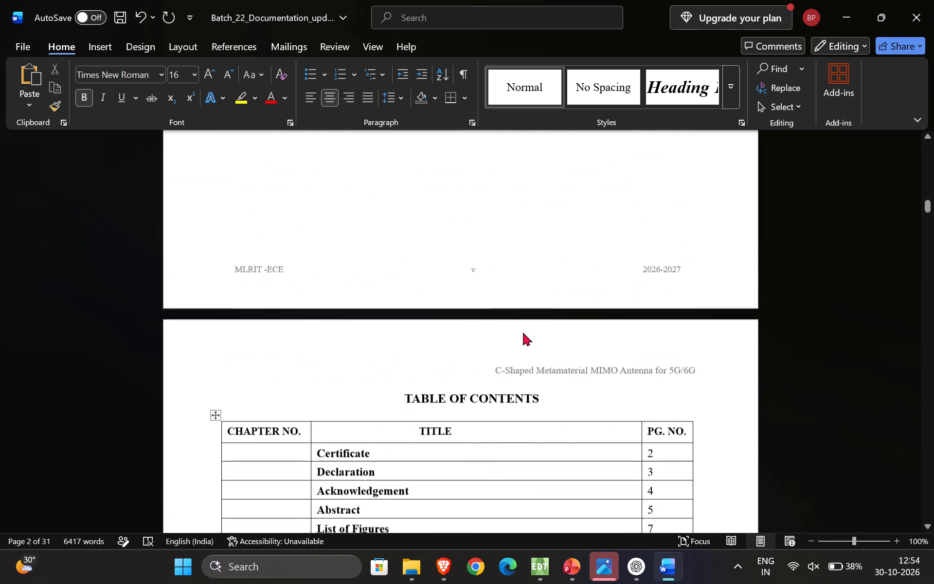
scroll(523, 332, "down", 8)
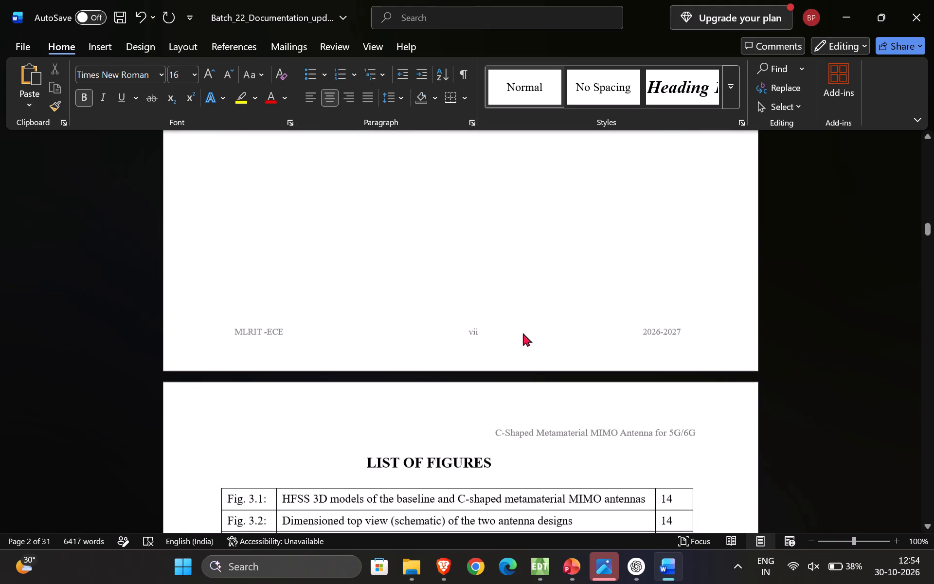
scroll(523, 333, "down", 7)
scroll(523, 335, "up", 2)
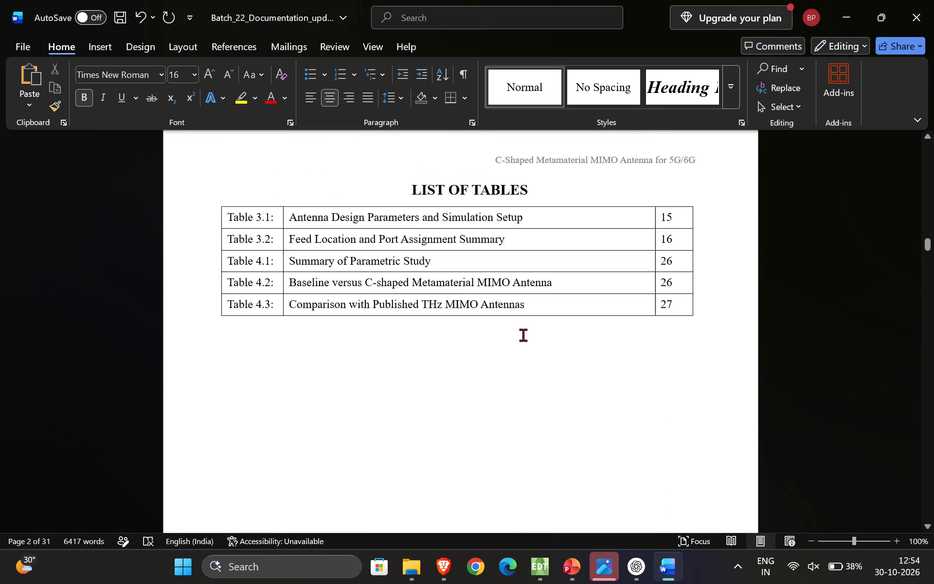
Review the chapters from the introduction through the design sections and result figures to the Fig. 4.8 prototype picture and Table 4.1.
scroll(523, 335, "down", 10)
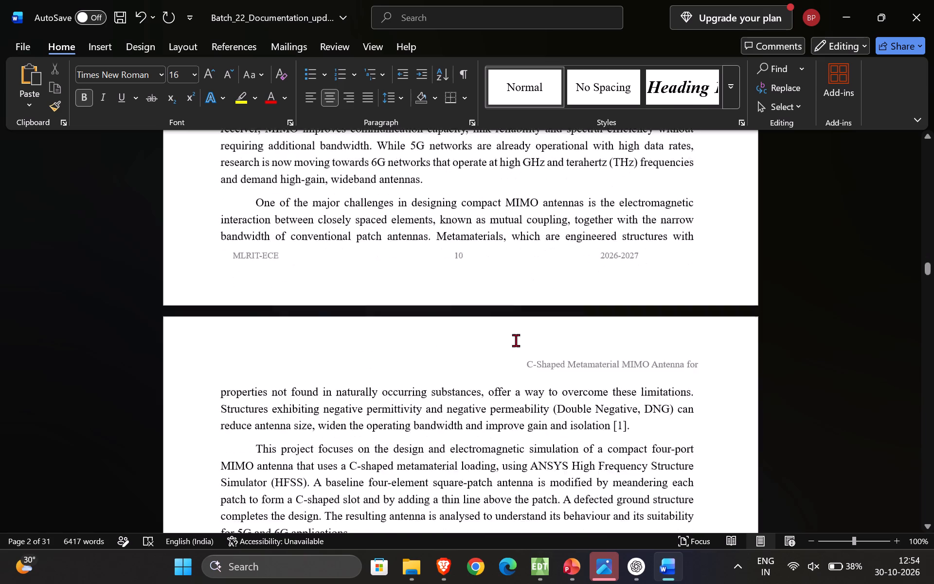
scroll(516, 340, "down", 15)
scroll(502, 332, "up", 3)
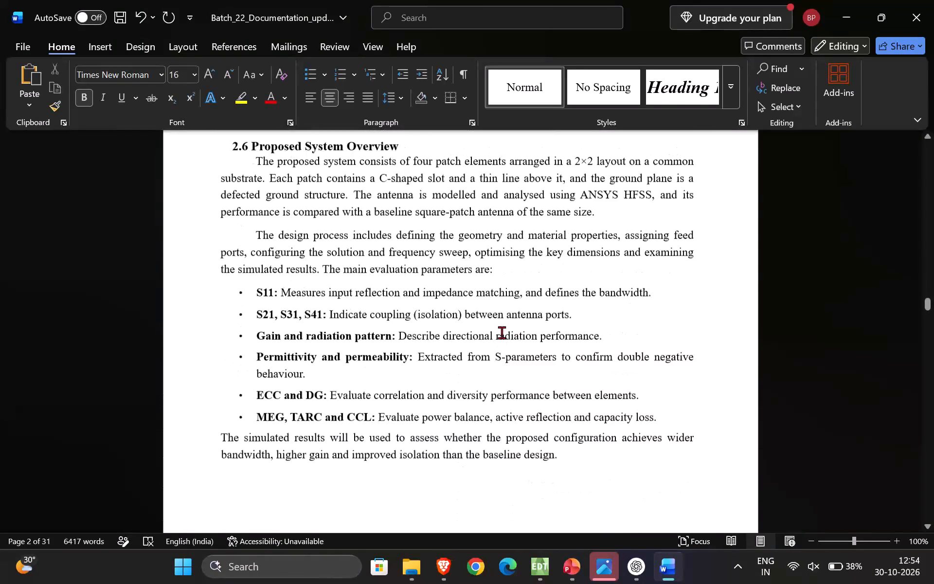
scroll(502, 332, "up", 20)
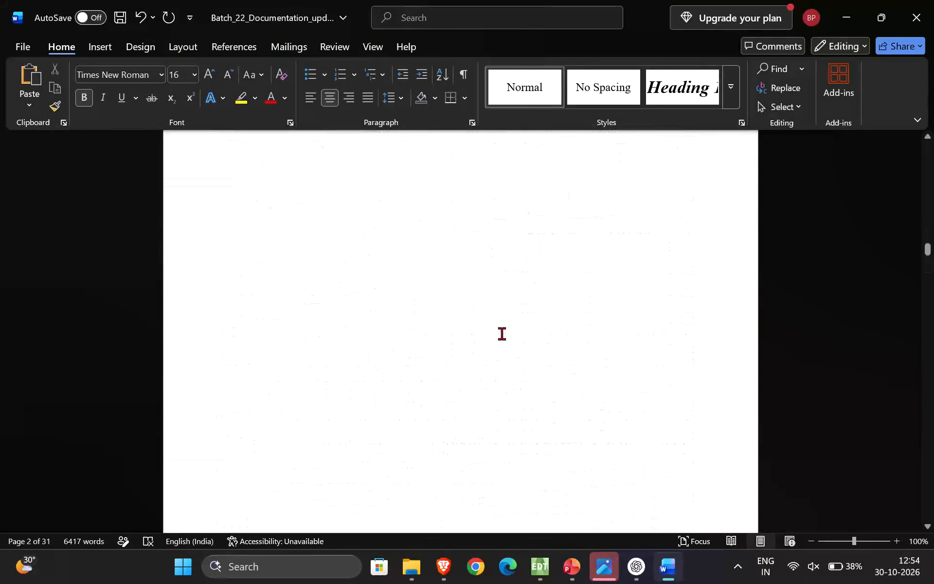
scroll(502, 333, "up", 2)
scroll(423, 406, "down", 8)
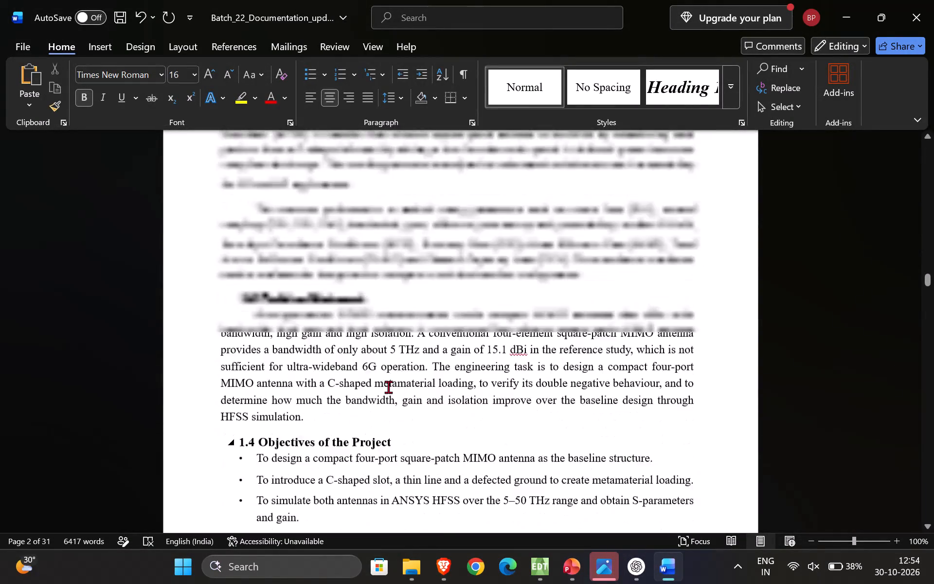
scroll(388, 387, "down", 20)
scroll(388, 387, "down", 5)
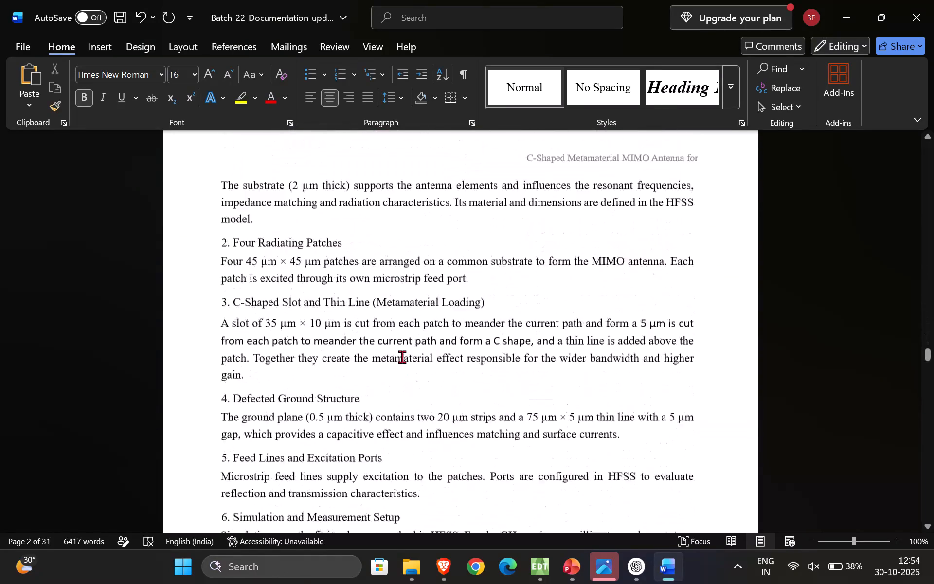
scroll(402, 357, "down", 20)
scroll(402, 357, "down", 5)
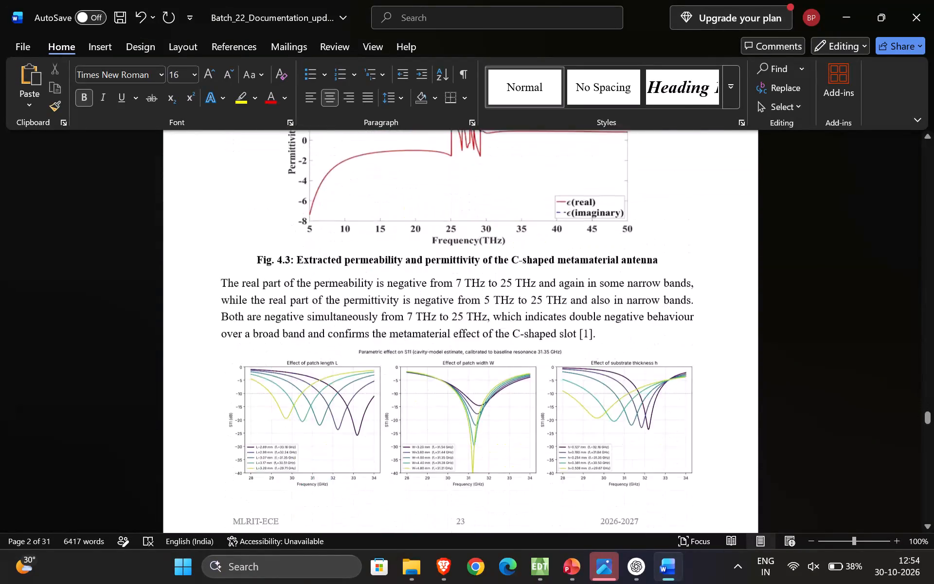
scroll(402, 365, "down", 12)
scroll(408, 363, "up", 1)
scroll(408, 363, "down", 9)
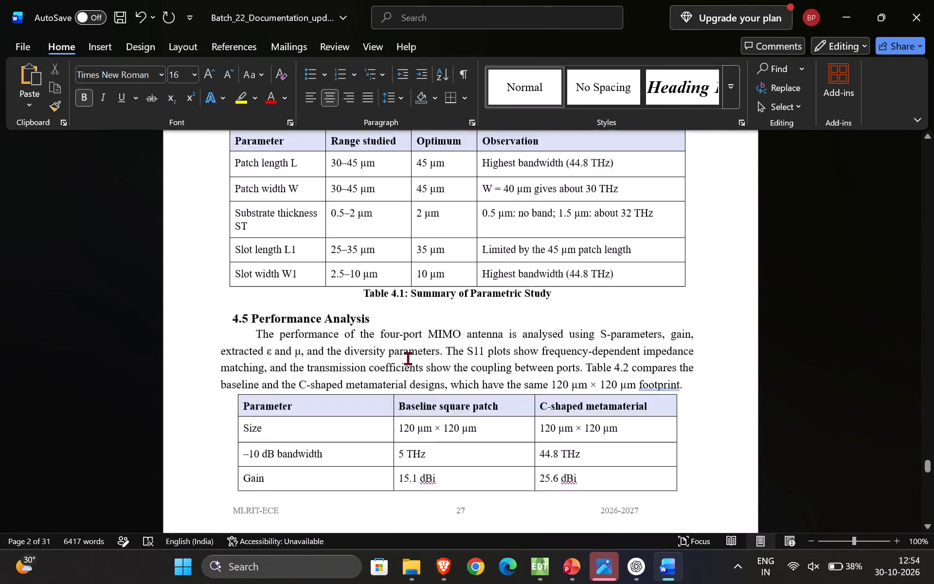
scroll(408, 358, "up", 4)
scroll(408, 358, "down", 2)
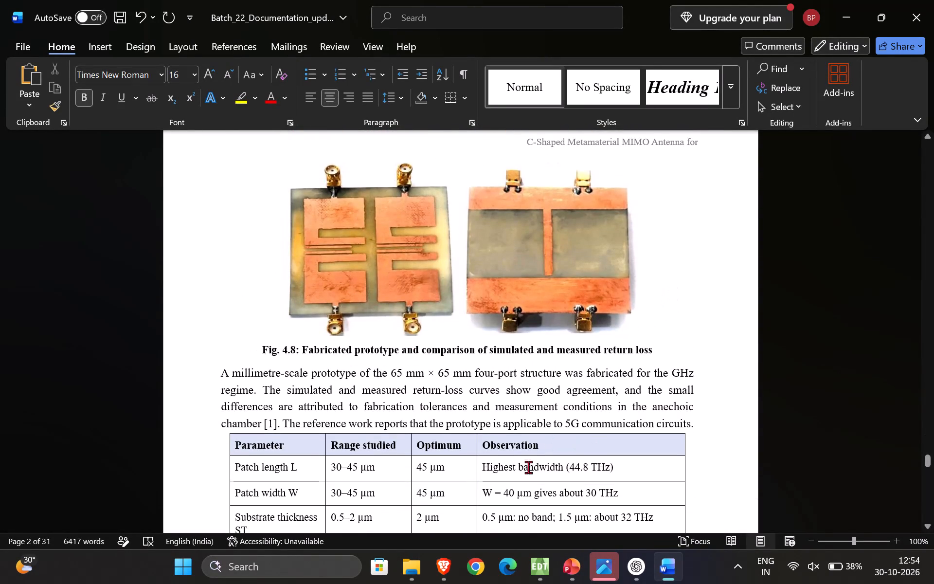
Delete the fabricated prototype picture of Fig. 4.8 together with its caption above the millimetre-scale prototype paragraph.
left_click(402, 307)
right_click(405, 304)
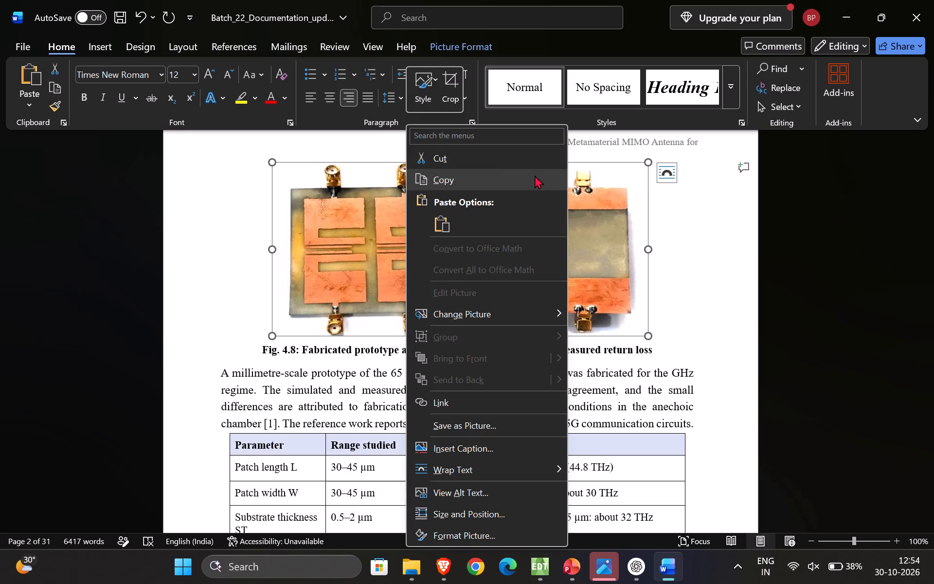
left_click(604, 239)
key("Delete")
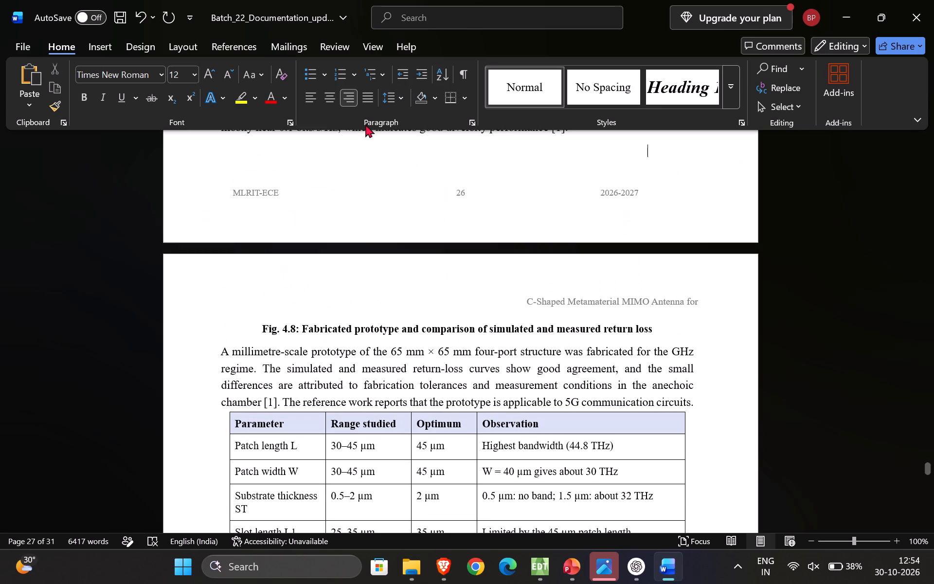
left_click_drag(263, 329, 697, 332)
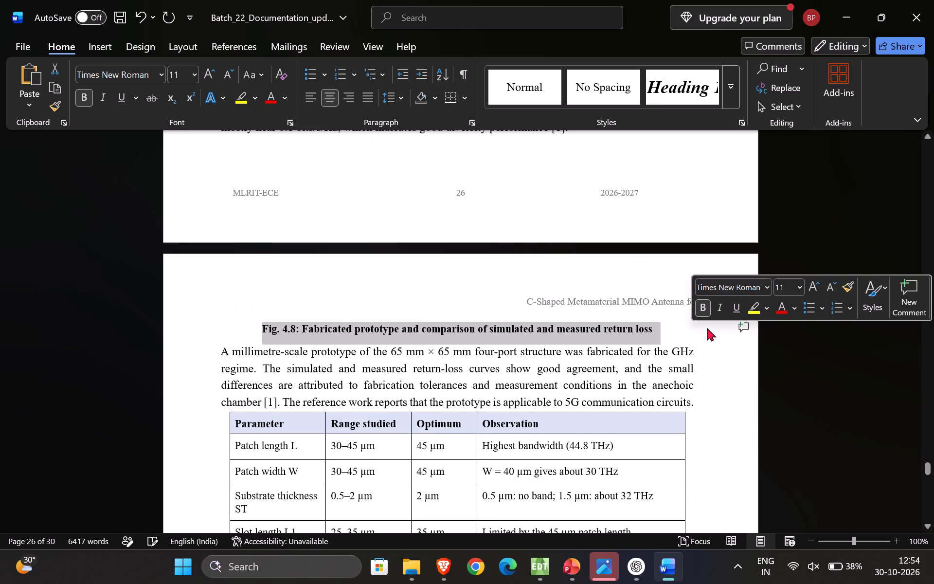
key("Delete")
scroll(529, 271, "up", 2)
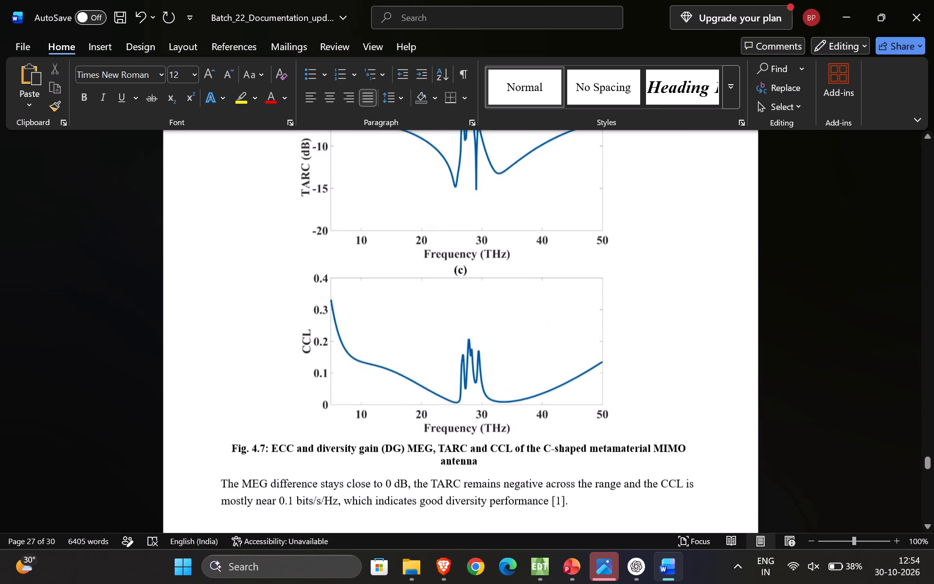
scroll(511, 462, "down", 2)
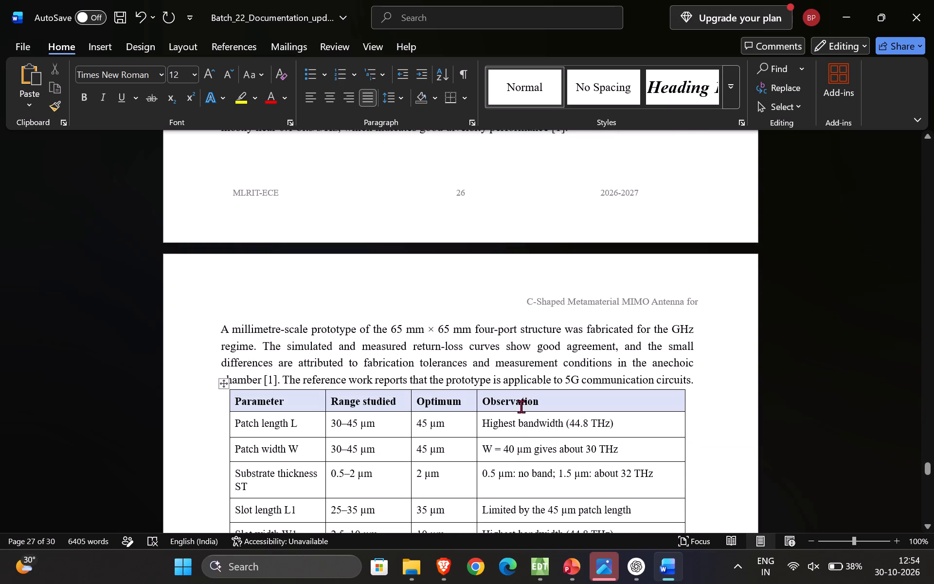
Open the page header for editing and set the font colour of its "C-Shaped Metamaterial MIMO Antenna for" text to black.
left_click(476, 7)
left_click(471, 12)
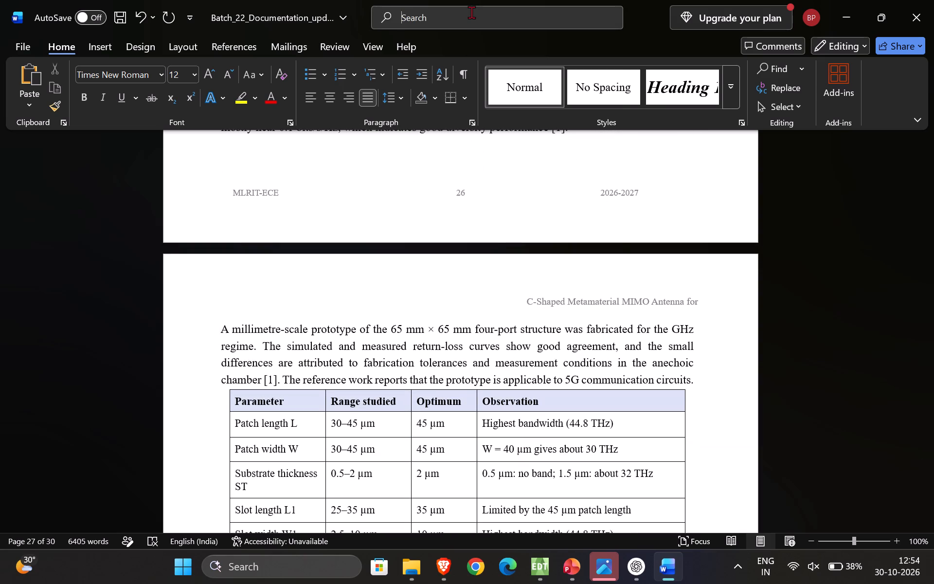
type("edit")
key("space")
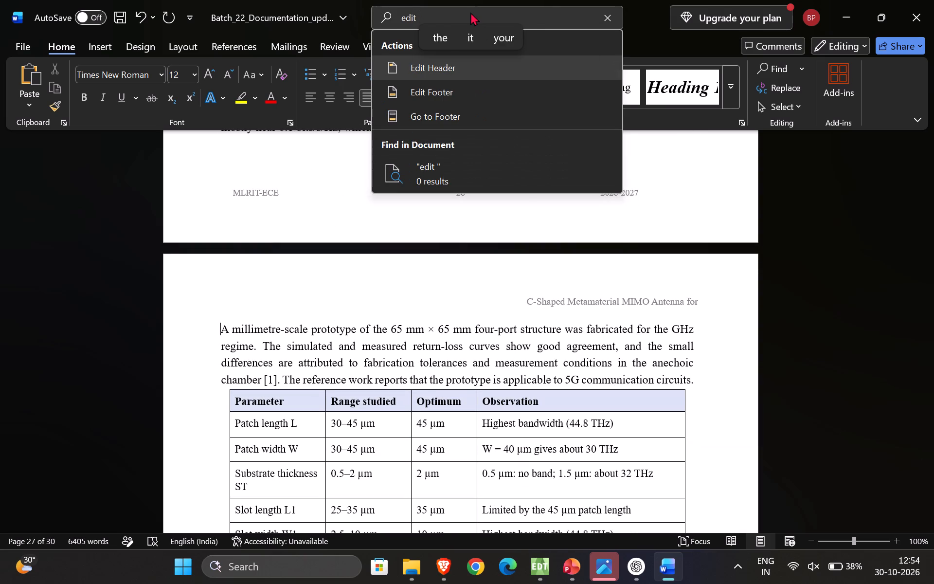
left_click(441, 59)
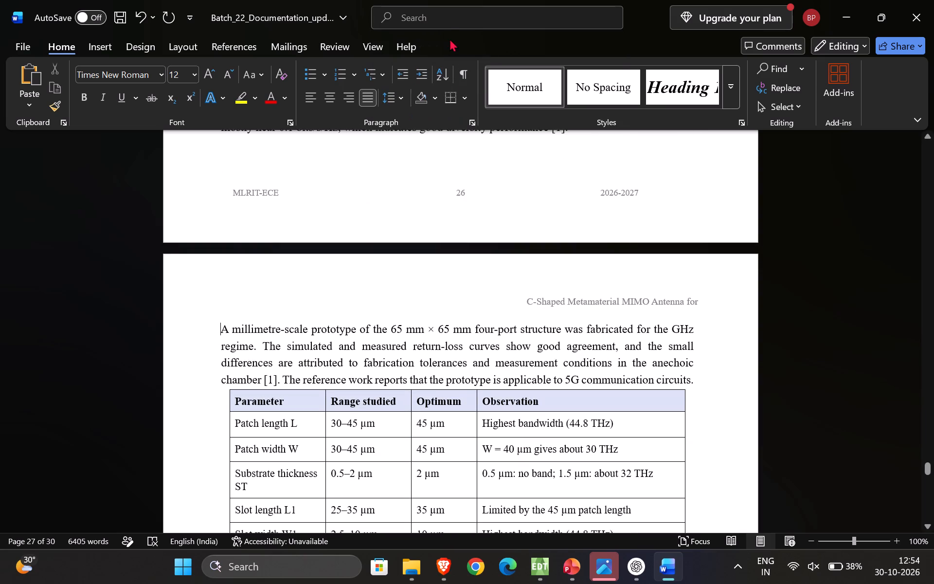
left_click(449, 15)
type("edit")
left_click(436, 75)
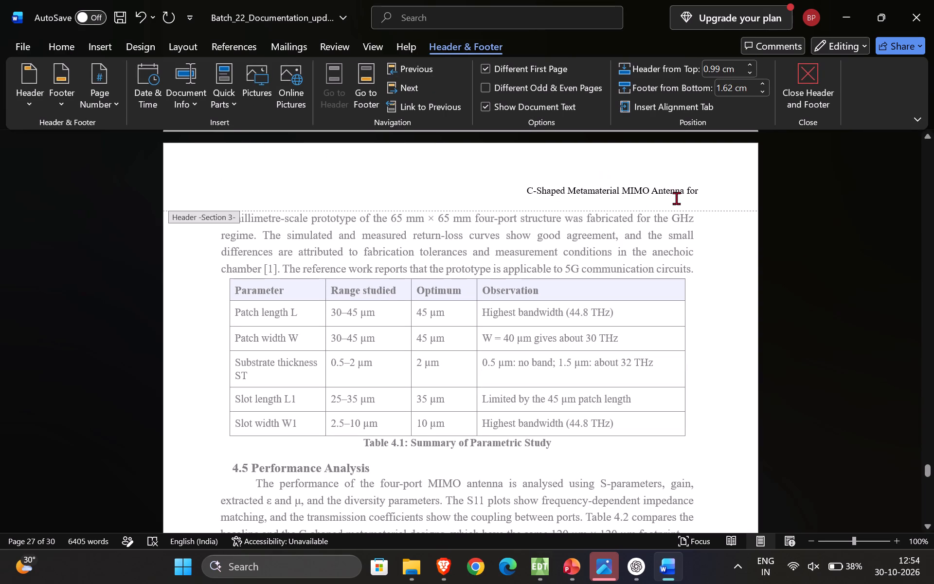
left_click_drag(707, 194, 454, 202)
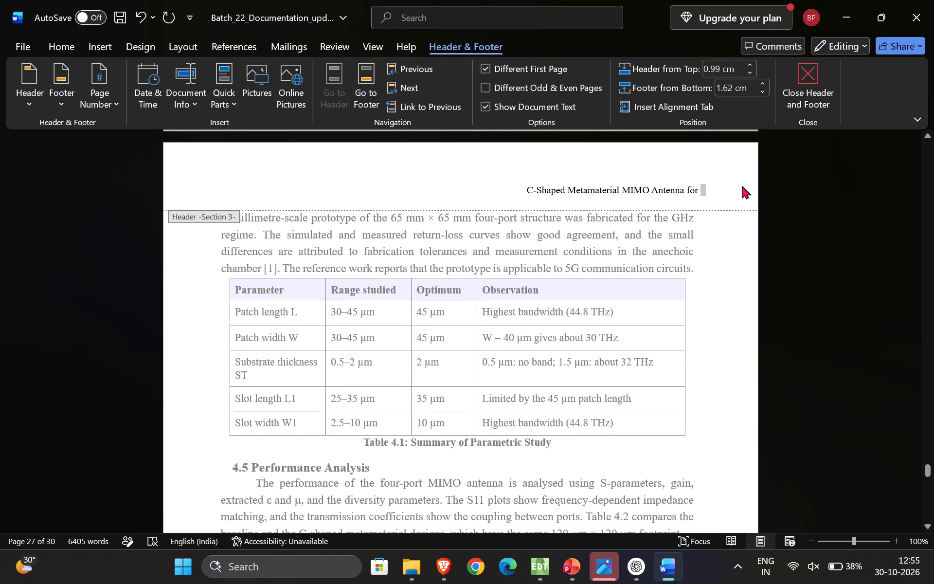
left_click(708, 183)
left_click_drag(708, 189, 450, 182)
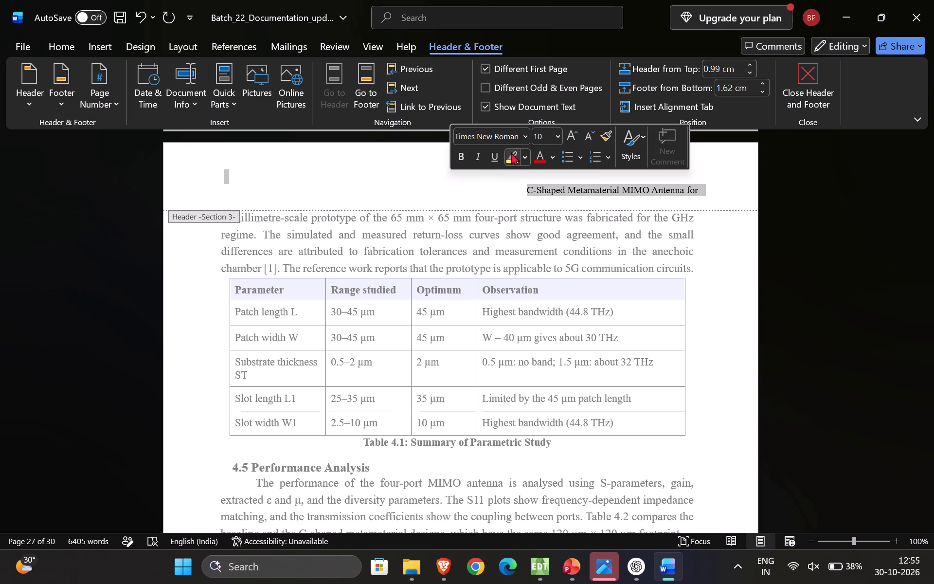
left_click(550, 158)
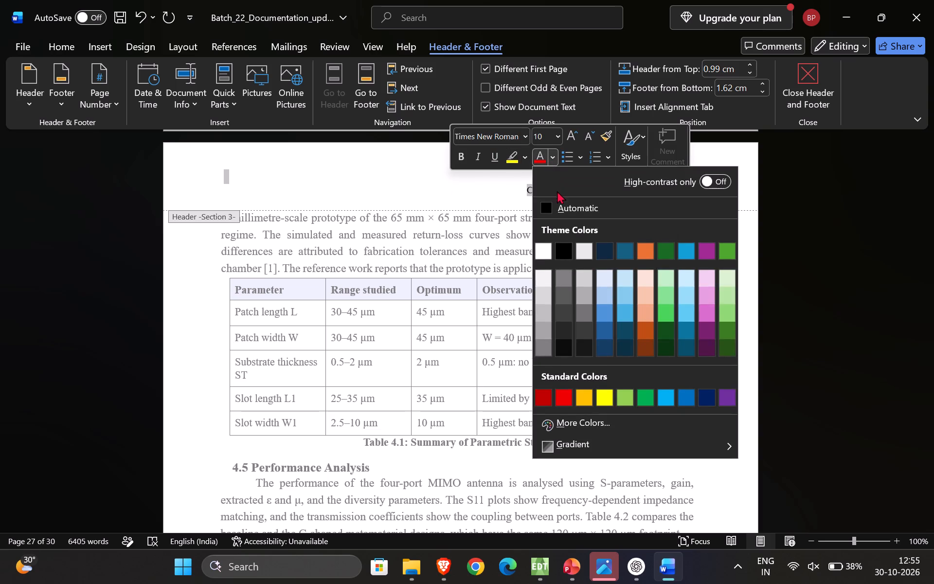
left_click(561, 248)
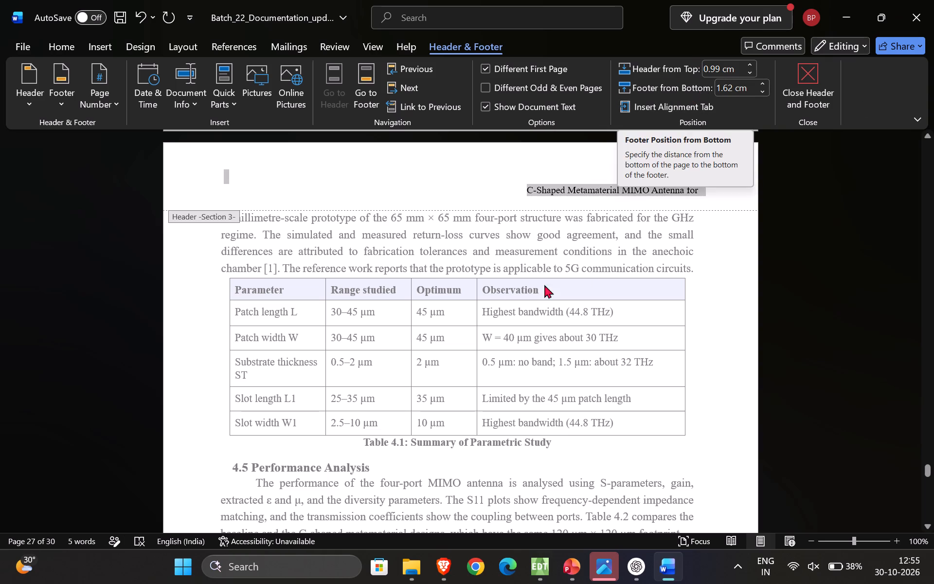
Complete the page header title so it reads "C-Shaped Metamaterial MIMO Antenna for 5G/6G" and return to the body text.
left_click_drag(697, 187, 703, 189)
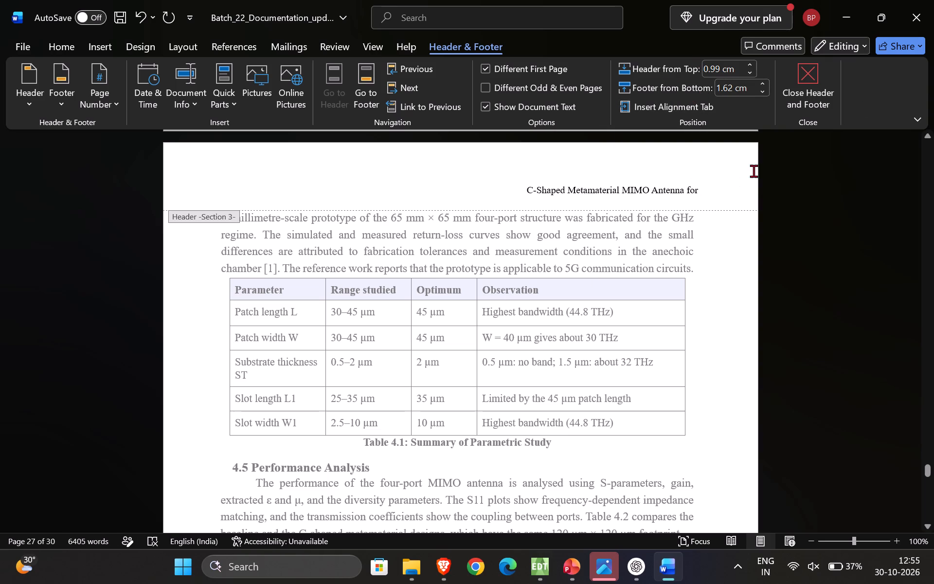
key("5")
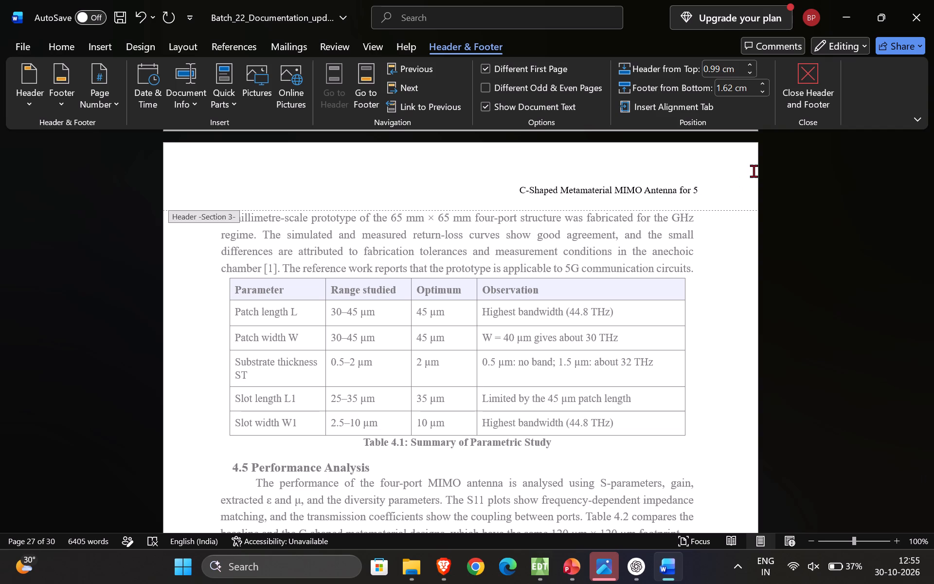
type("g")
key("space")
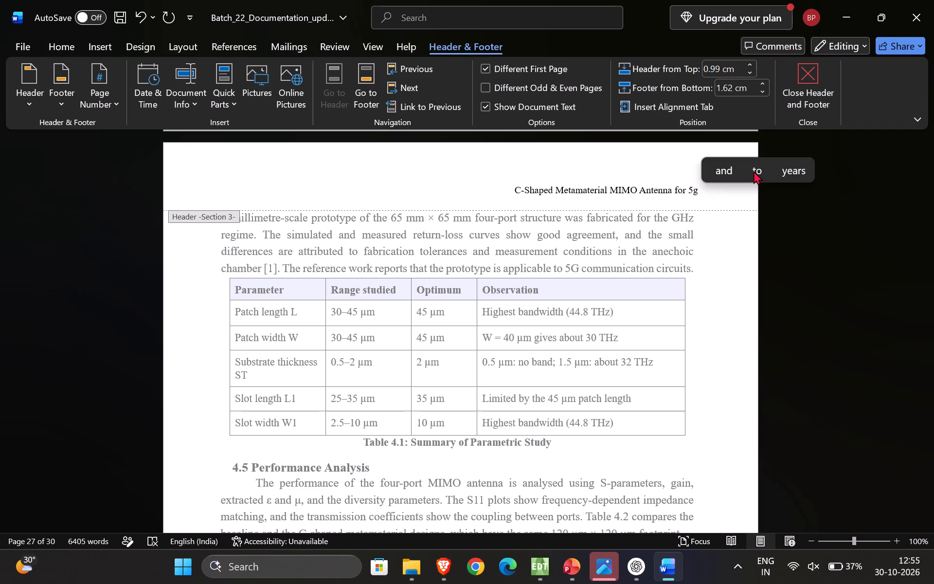
key("BackSpace")
key("shift+g")
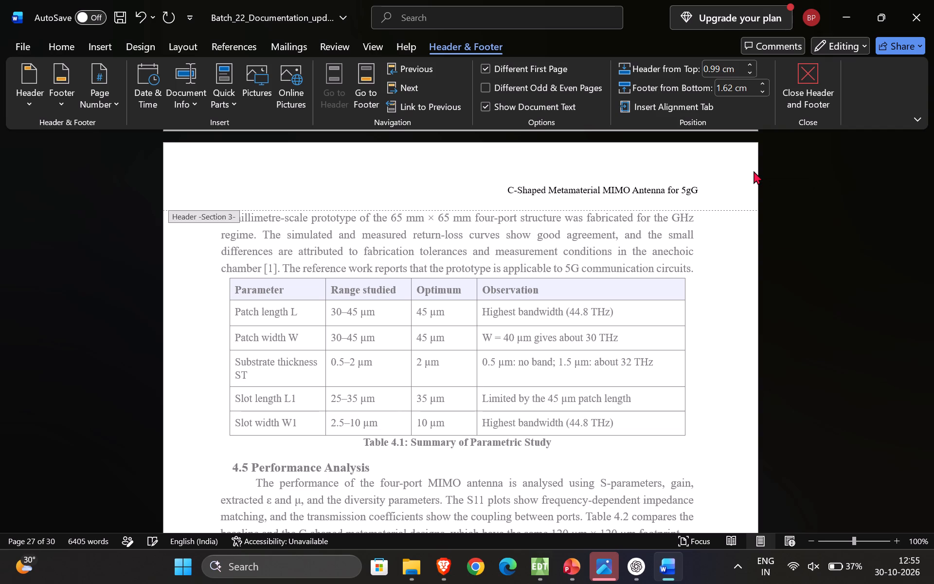
key("BackSpace")
key("BackSpace")
key("BackSpace")
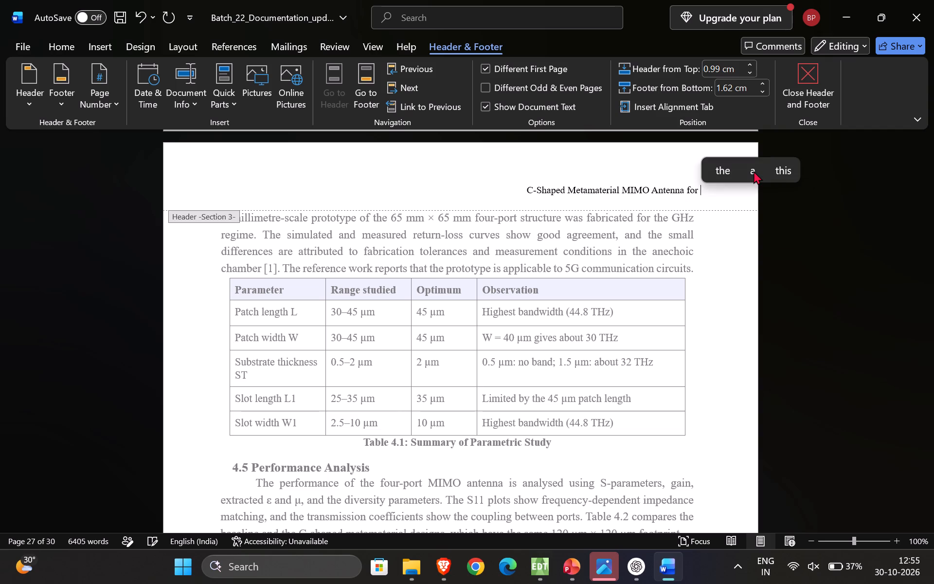
type("5G")
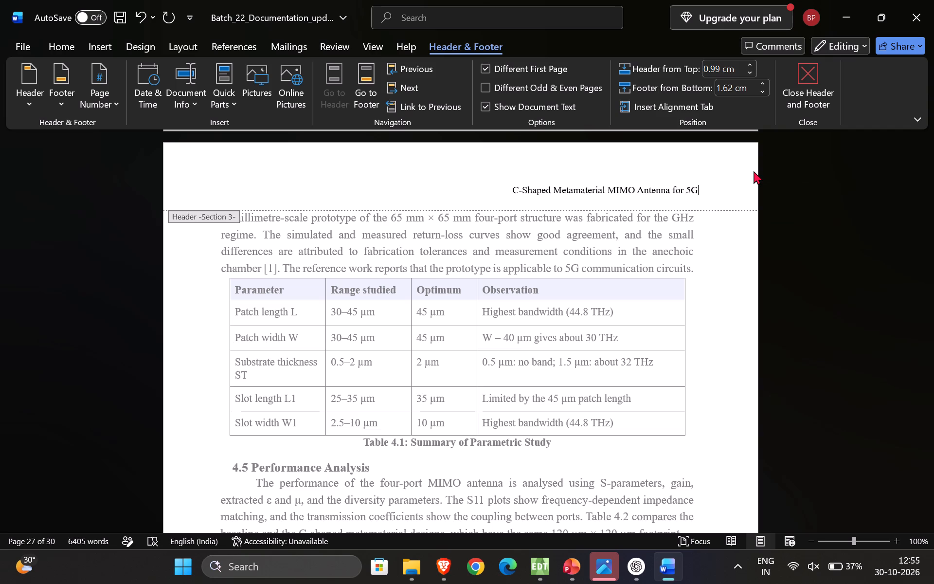
key("slash")
key("6")
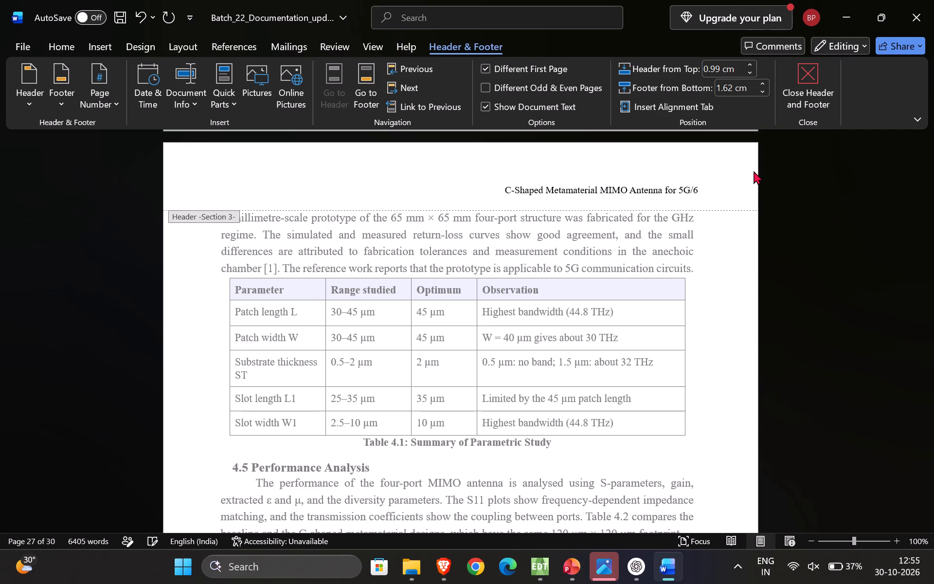
key("shift+g")
key("Return")
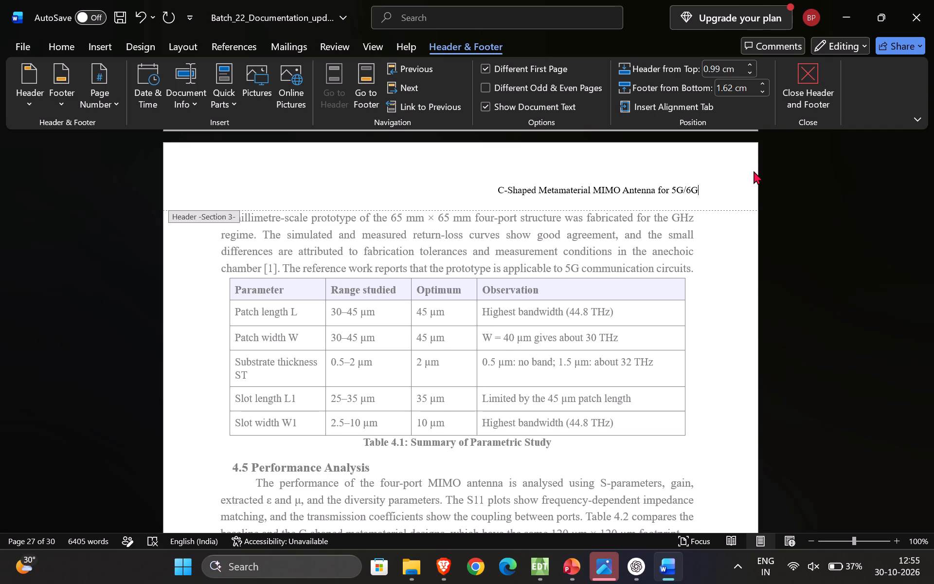
key("BackSpace")
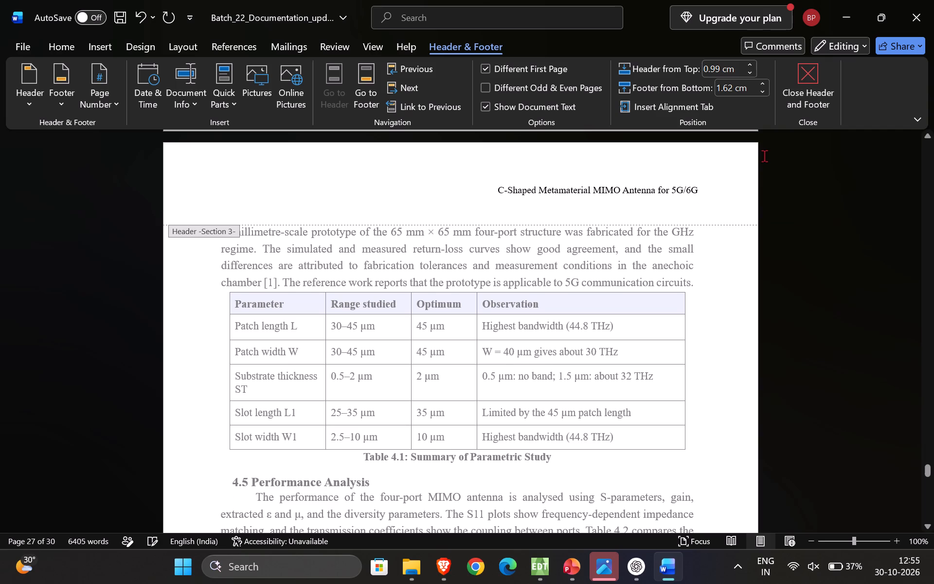
key("BackSpace")
key("BackSpace")
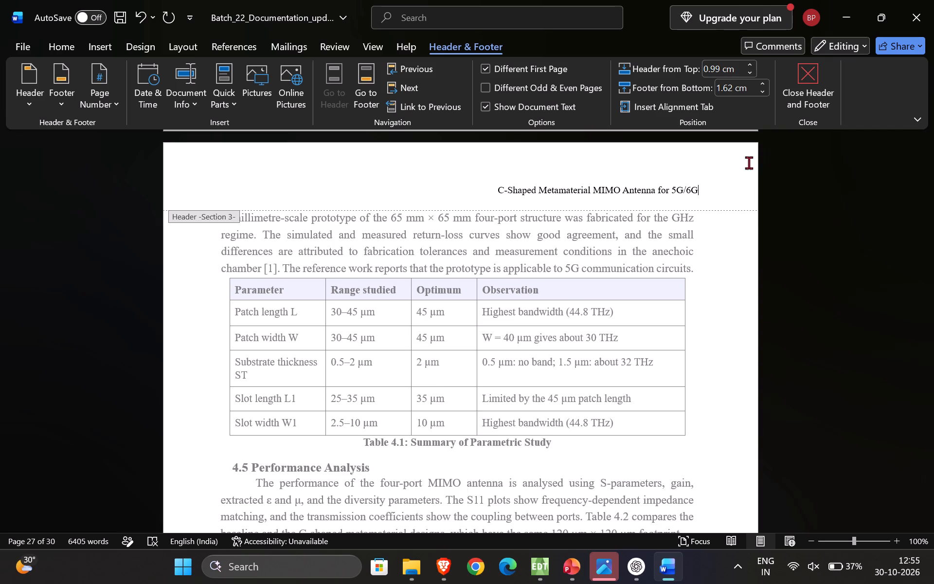
left_click(722, 294)
double_click(710, 251)
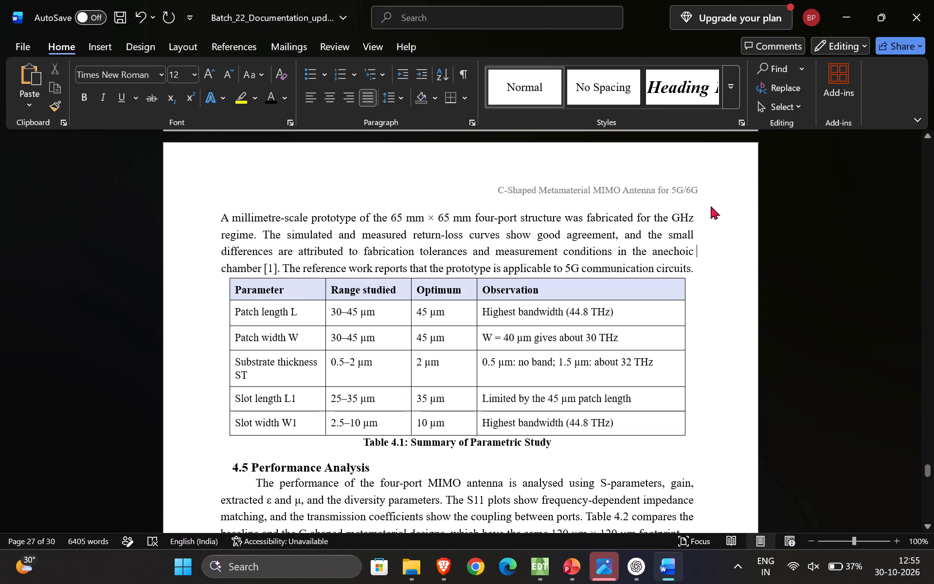
Look back through the report's pages and their headers from Table 4.1 to the List of Figures.
scroll(704, 217, "down", 20)
scroll(704, 217, "down", 10)
scroll(580, 237, "up", 20)
scroll(580, 237, "up", 5)
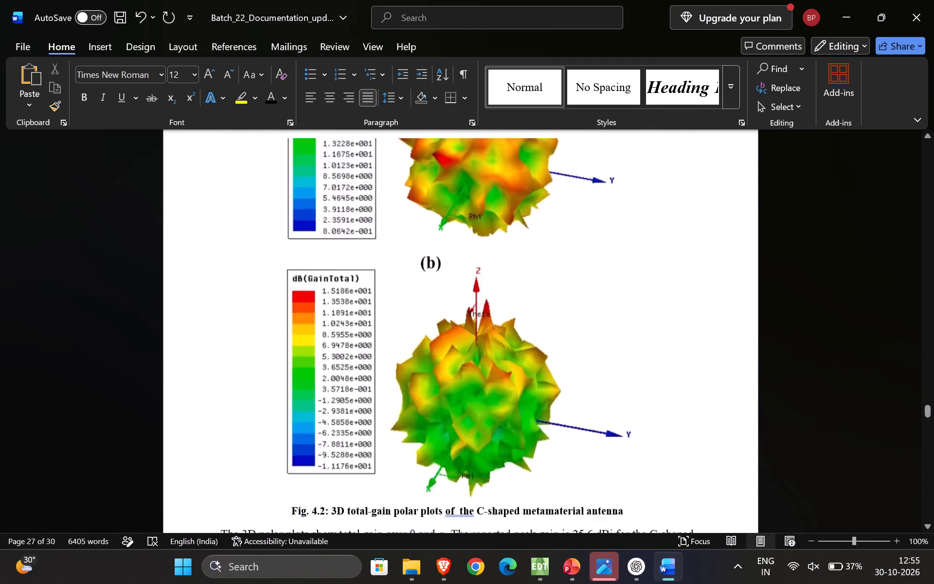
scroll(549, 242, "up", 20)
scroll(549, 242, "up", 5)
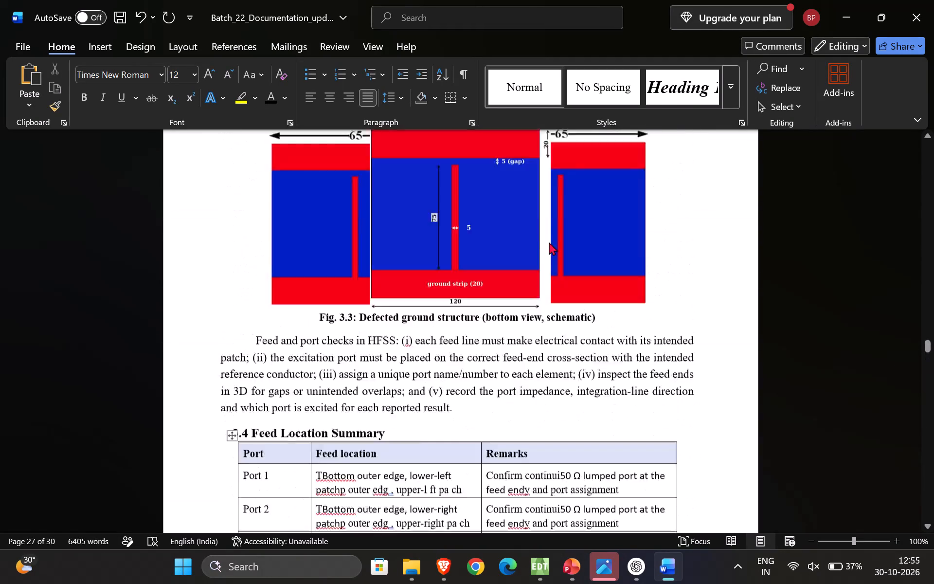
scroll(549, 242, "up", 20)
scroll(549, 242, "up", 5)
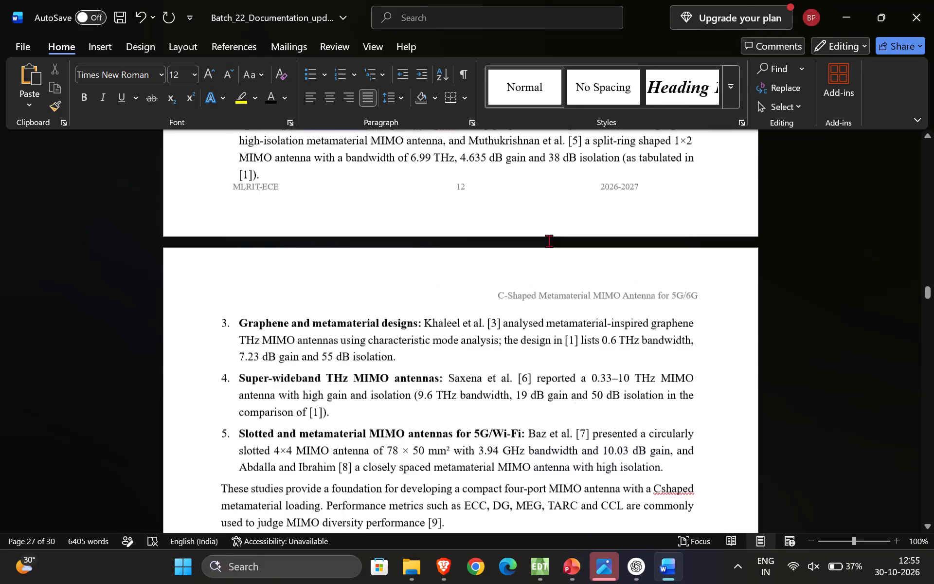
scroll(549, 241, "up", 16)
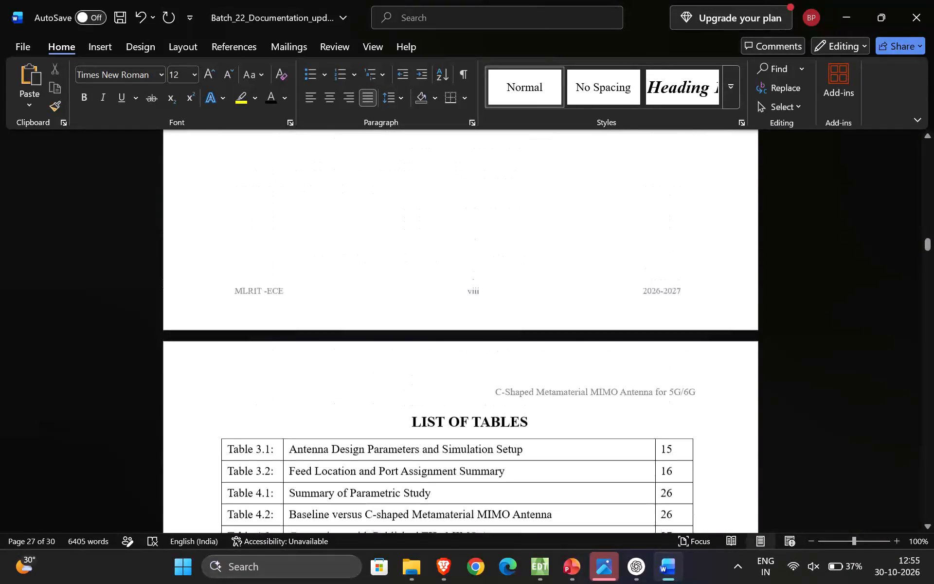
scroll(454, 379, "down", 1)
scroll(430, 271, "up", 2)
scroll(329, 282, "up", 2)
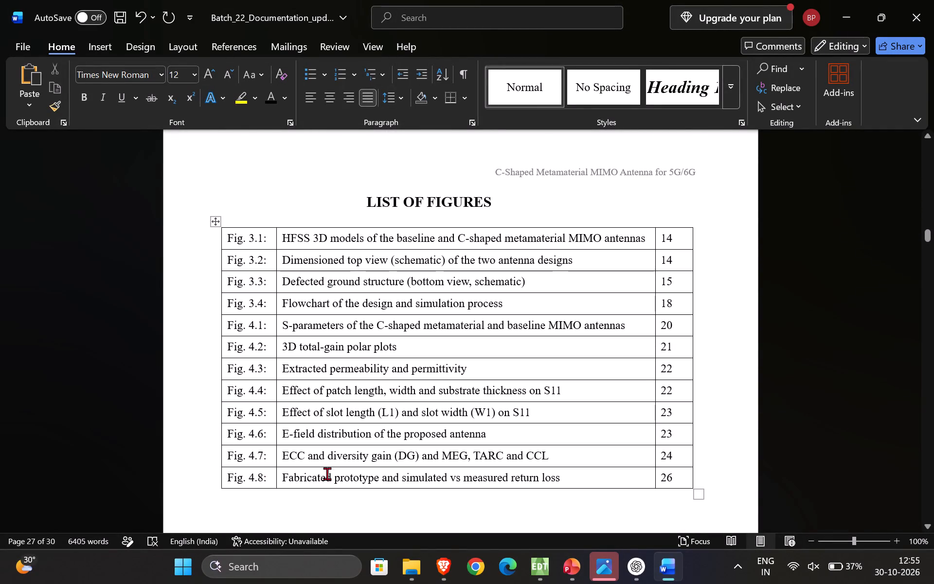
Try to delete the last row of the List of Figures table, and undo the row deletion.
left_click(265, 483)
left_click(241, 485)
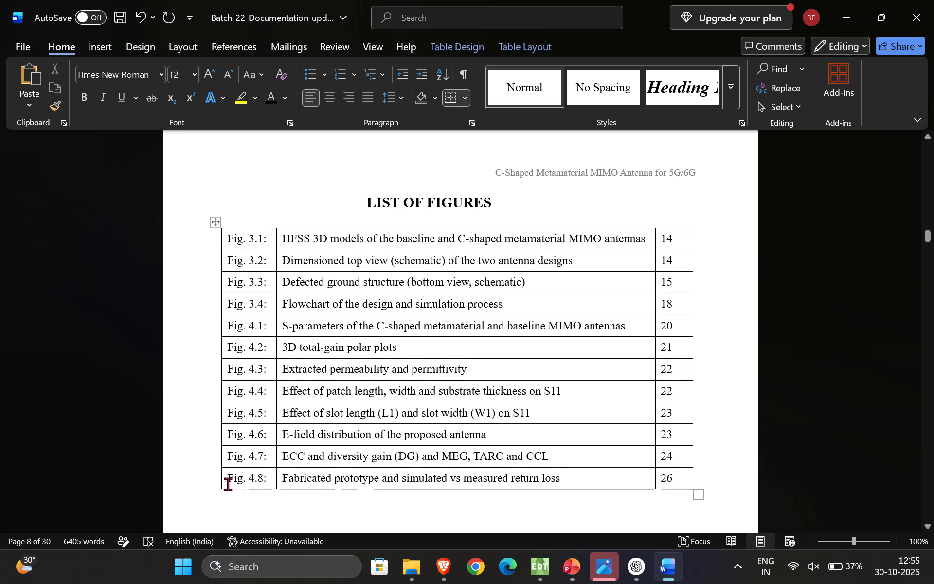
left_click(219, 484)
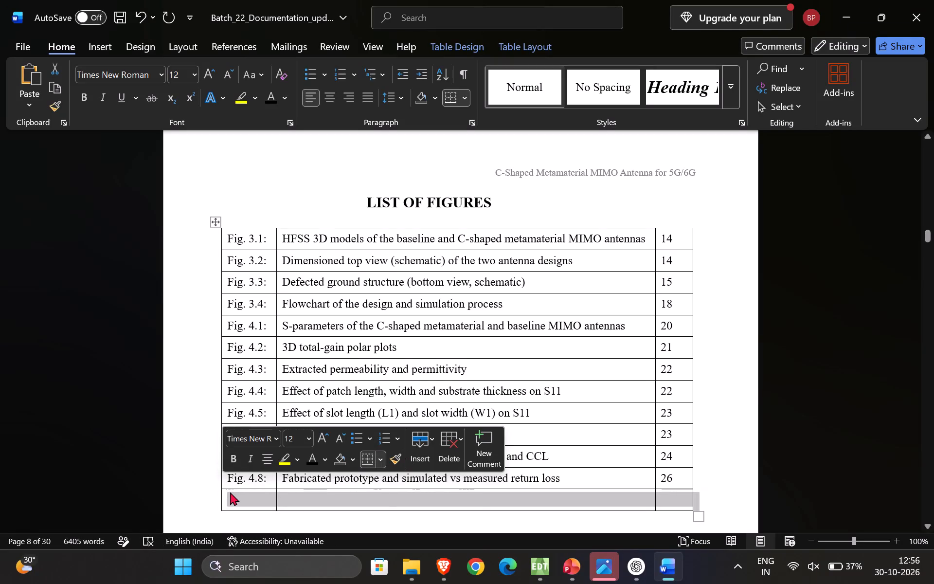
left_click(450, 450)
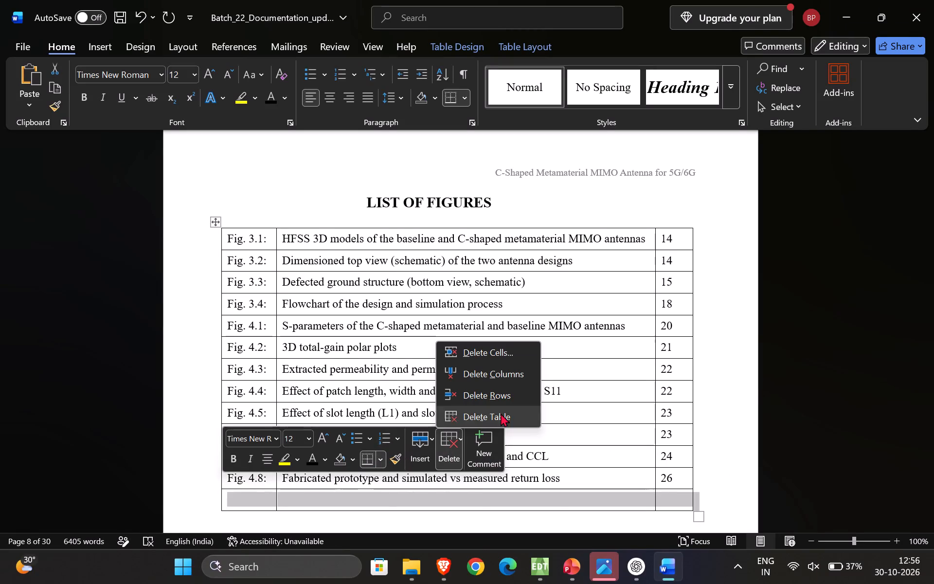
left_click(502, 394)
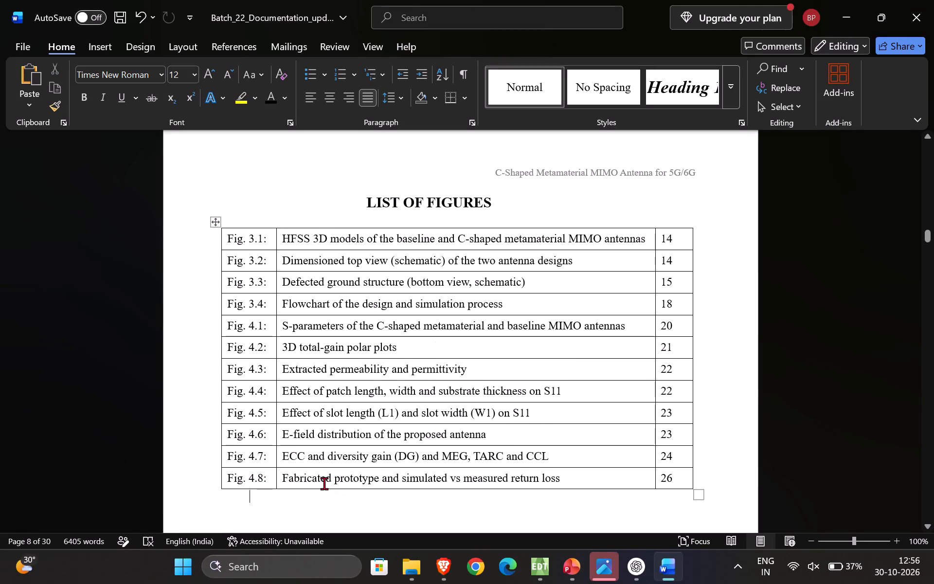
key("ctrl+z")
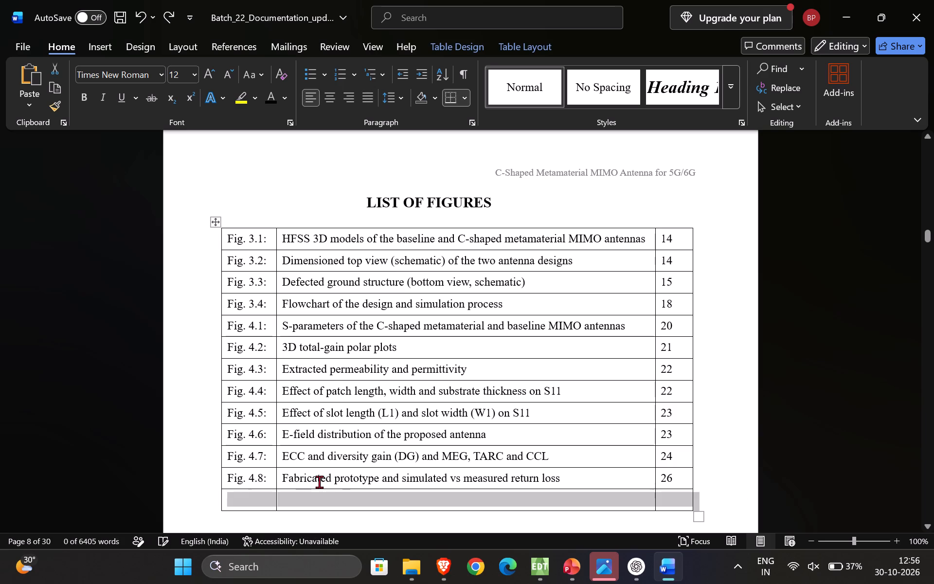
Delete the Fig. 4.8 row from the List of Figures table.
left_click(187, 473)
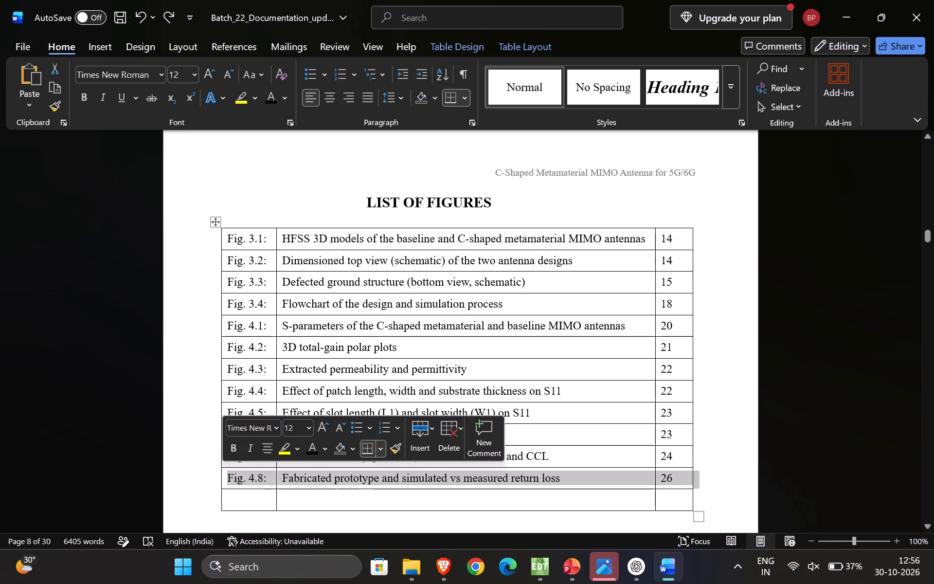
left_click(454, 440)
left_click(468, 513)
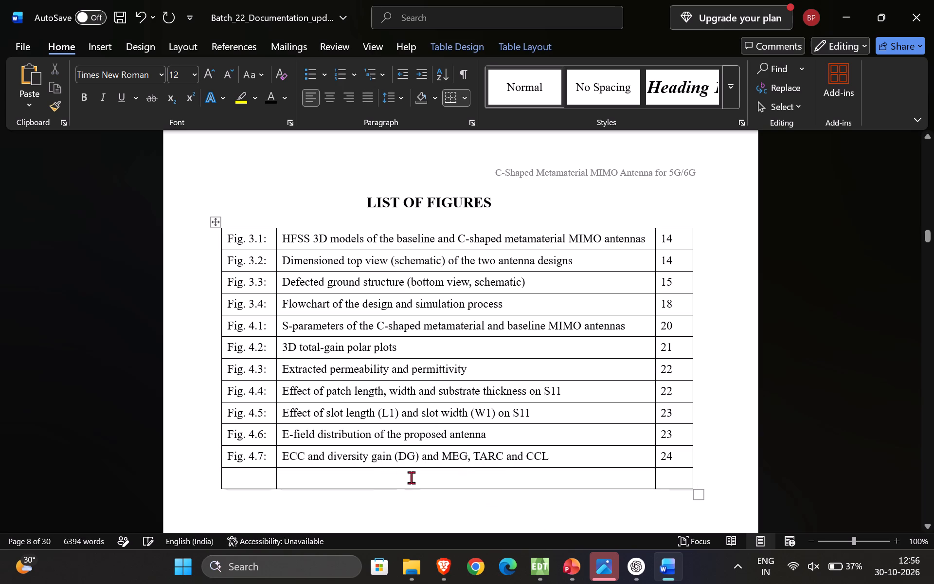
Delete the empty last row below Fig. 4.7 in the List of Figures table.
left_click(271, 480)
right_click(244, 485)
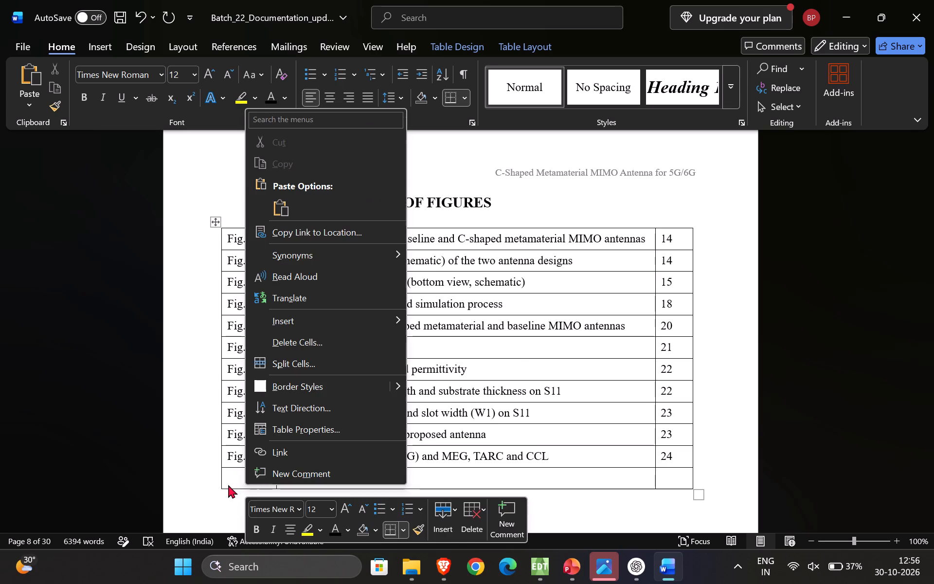
left_click(225, 485)
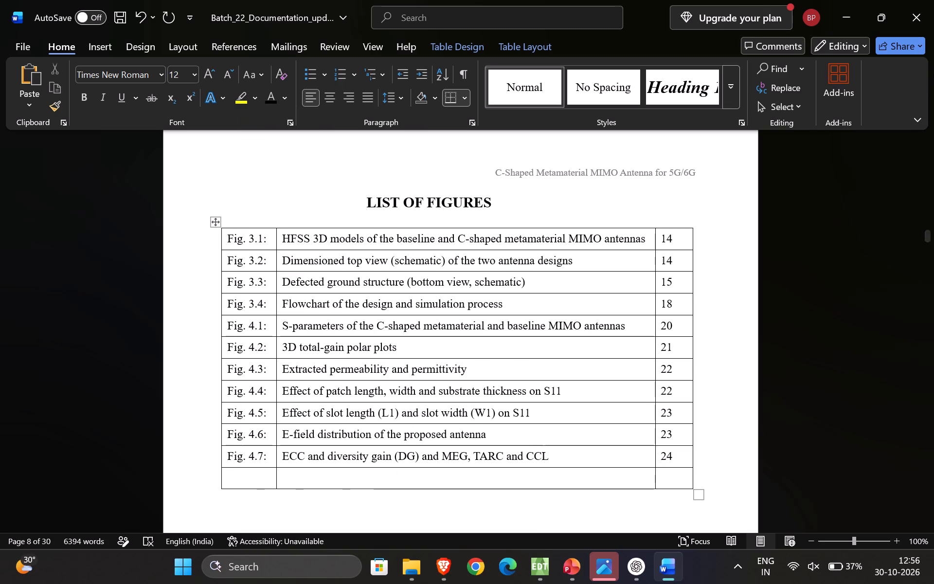
key("BackSpace")
key("BackSpace")
key("BackSpace")
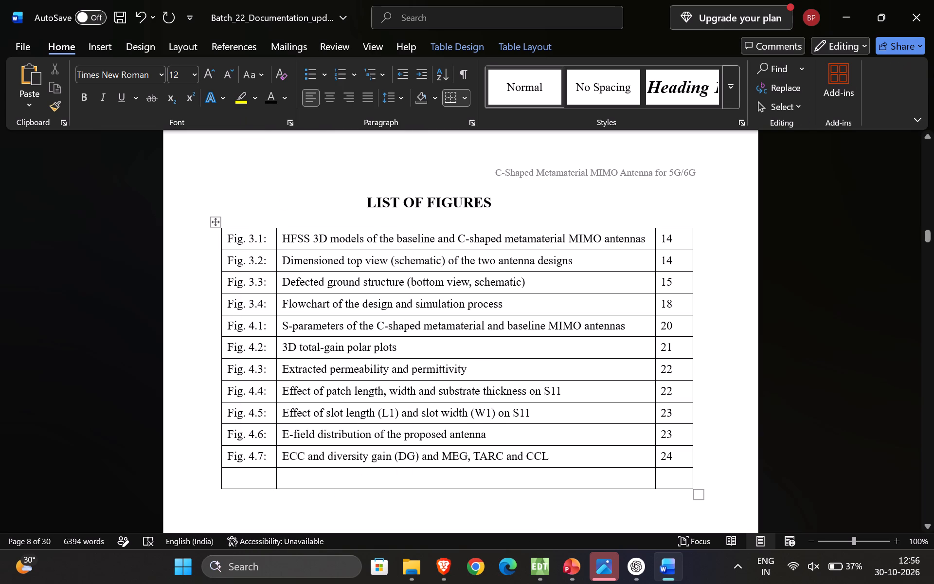
right_click(216, 486)
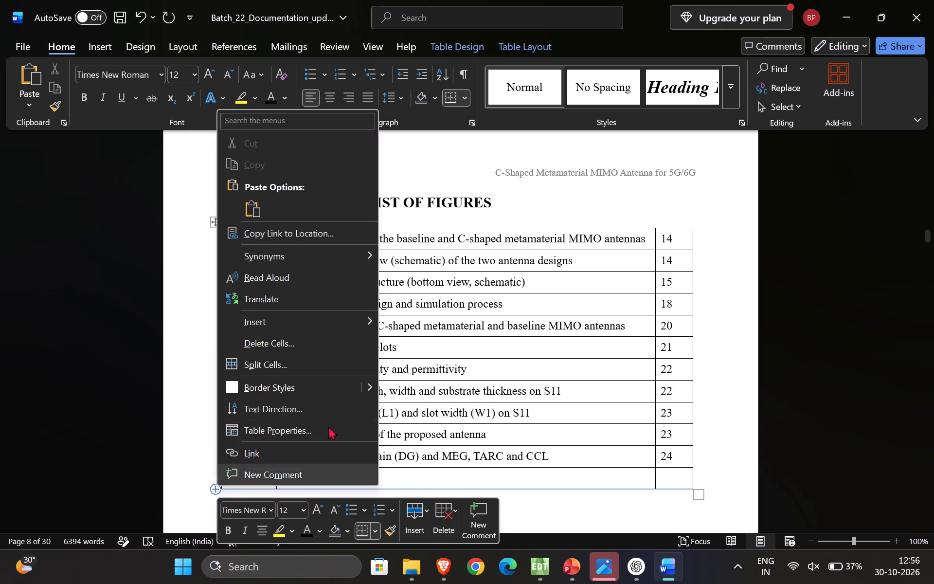
left_click(441, 528)
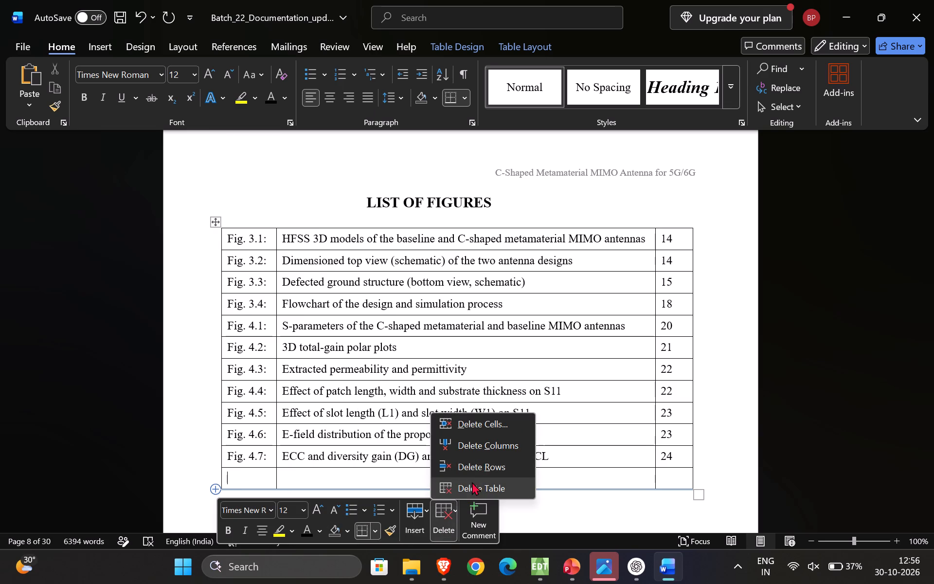
left_click(475, 470)
left_click(305, 472)
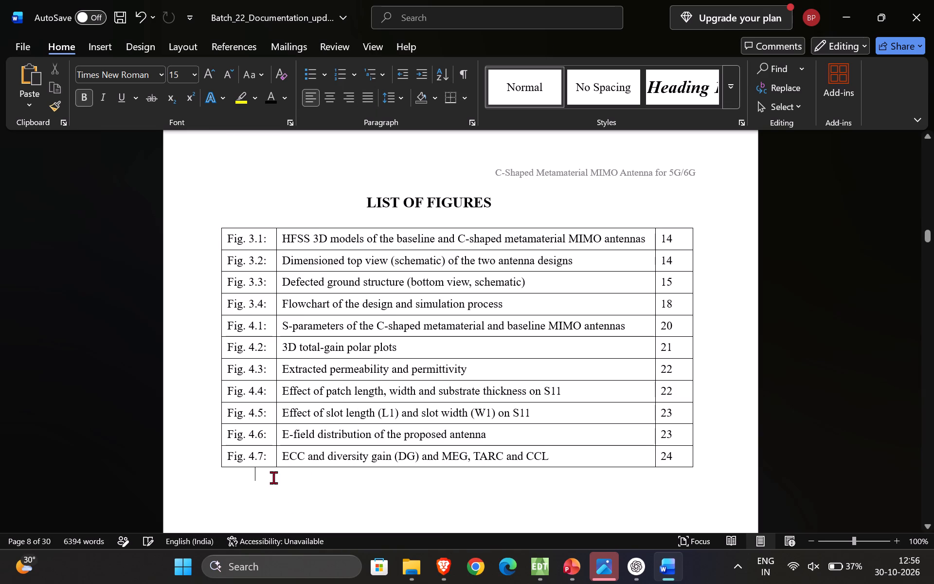
Look through the report from the List of Figures to the end of the references.
scroll(316, 365, "down", 7)
scroll(293, 417, "up", 7)
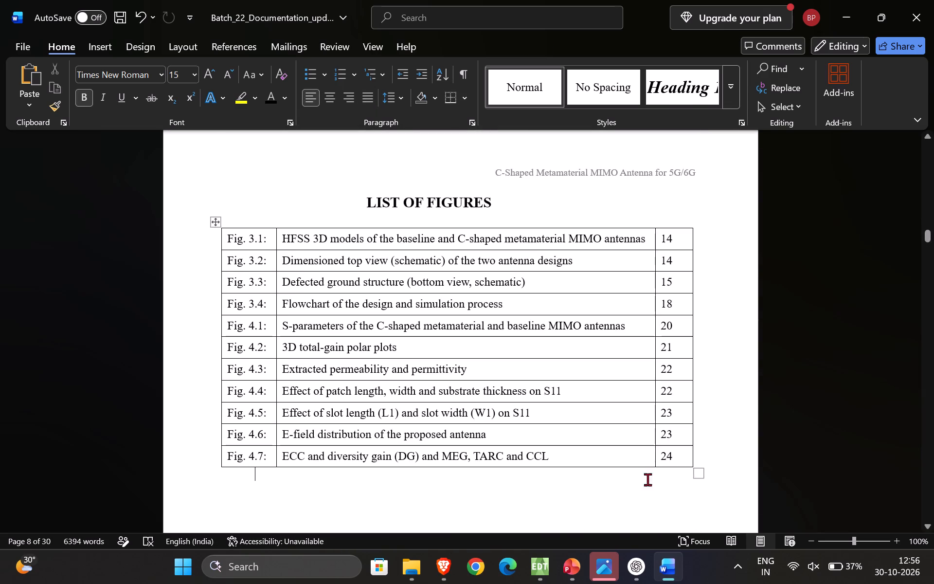
scroll(679, 486, "down", 9)
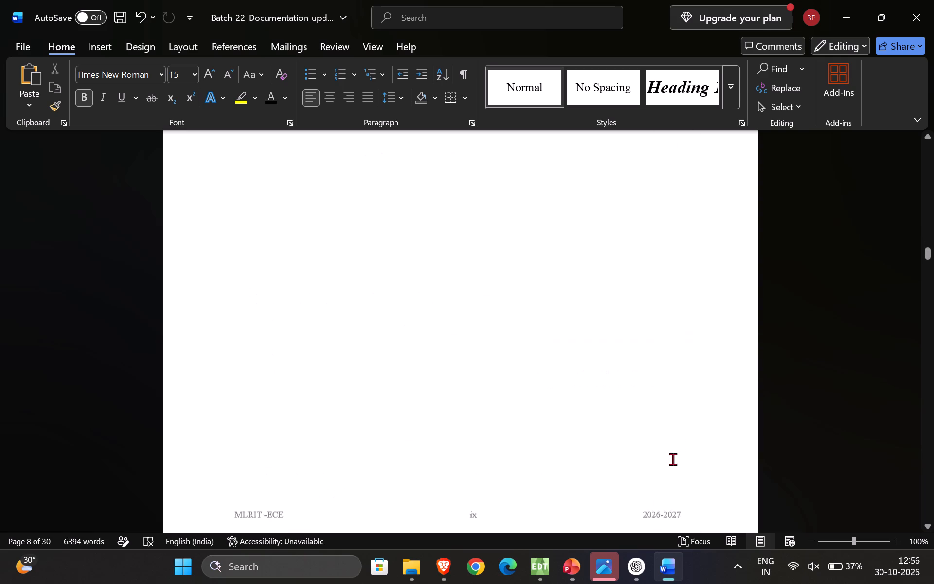
scroll(673, 459, "down", 20)
scroll(673, 459, "down", 3)
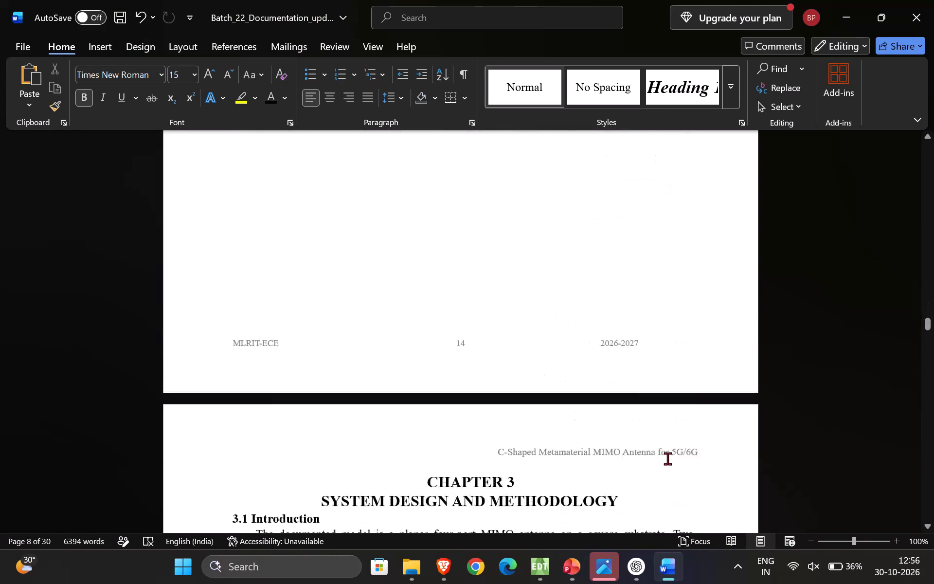
scroll(667, 458, "down", 20)
scroll(667, 458, "down", 3)
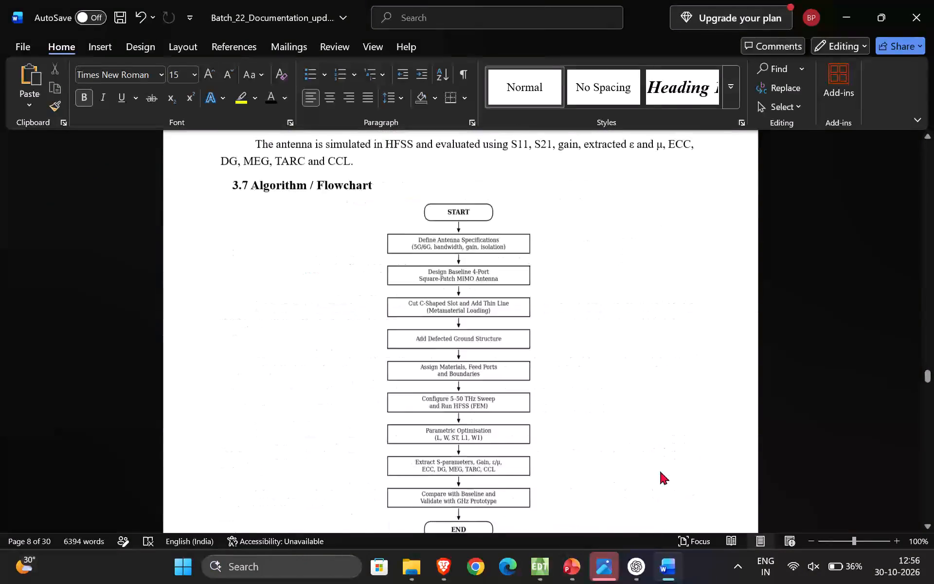
scroll(660, 471, "down", 20)
scroll(660, 471, "down", 3)
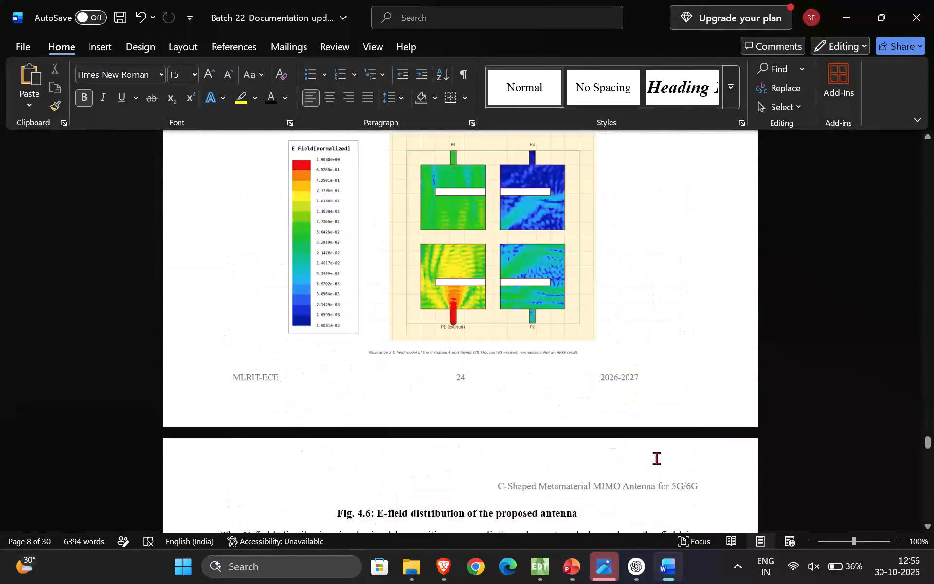
scroll(656, 458, "down", 20)
scroll(656, 458, "down", 3)
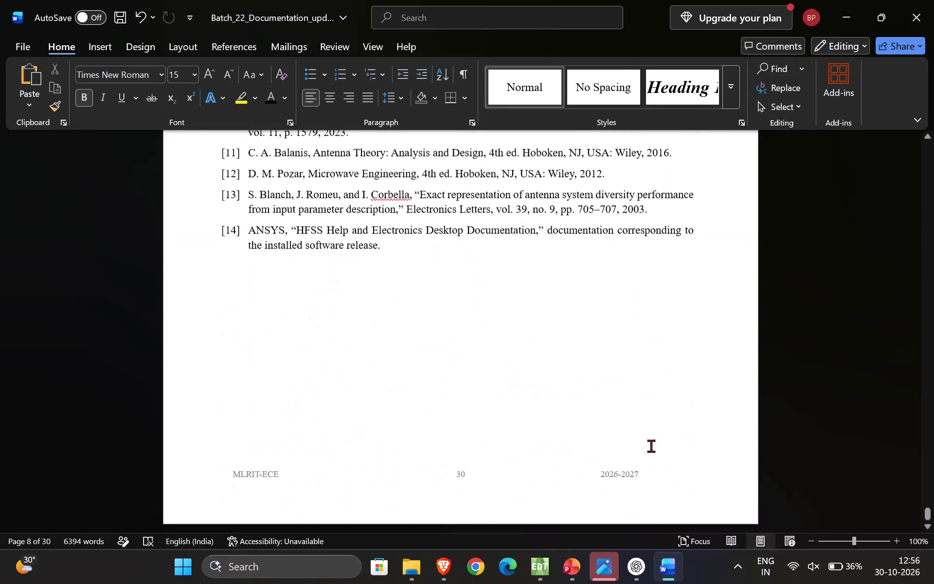
scroll(651, 446, "down", 3)
Export the report as a PDF to the Desktop folder with the file name "Batch 22 final documentation".
left_click(35, 46)
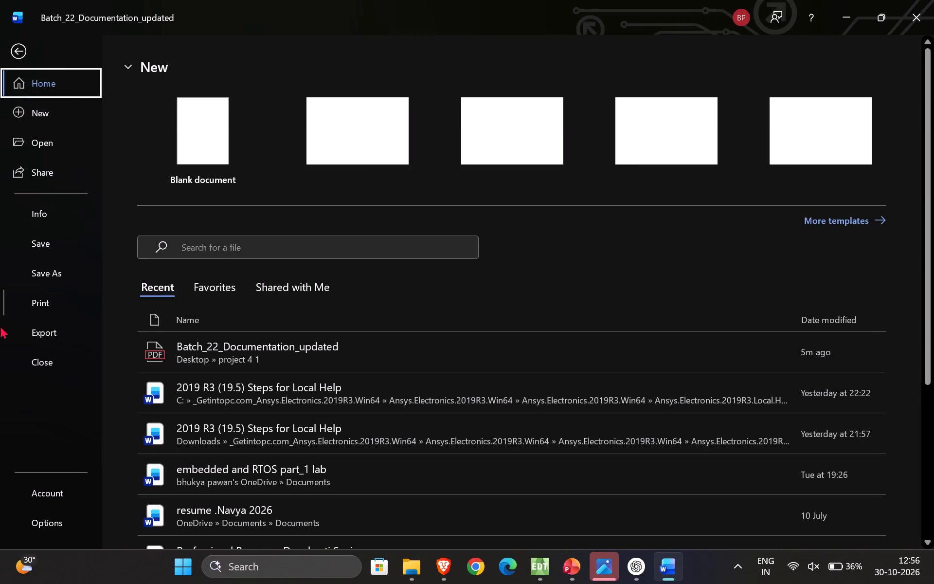
left_click(53, 335)
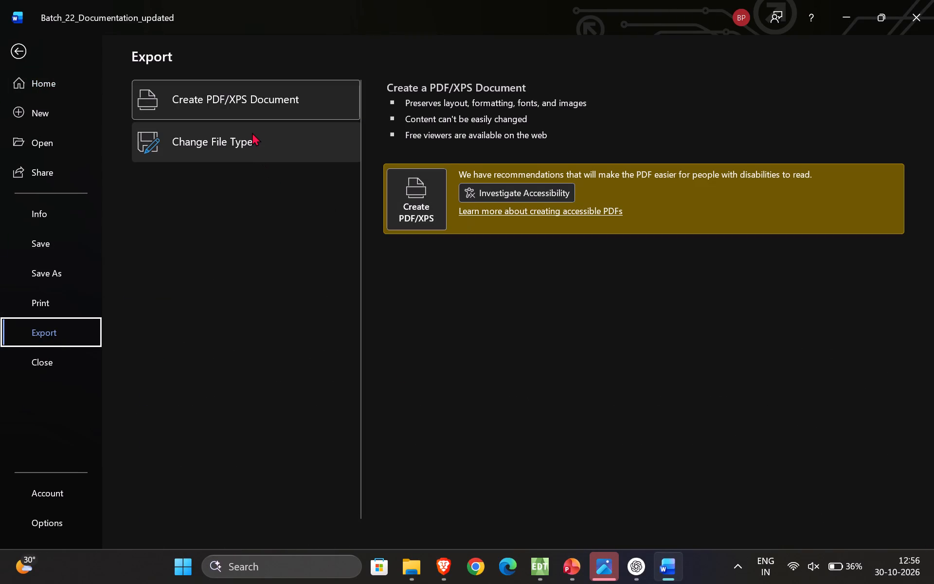
left_click(276, 96)
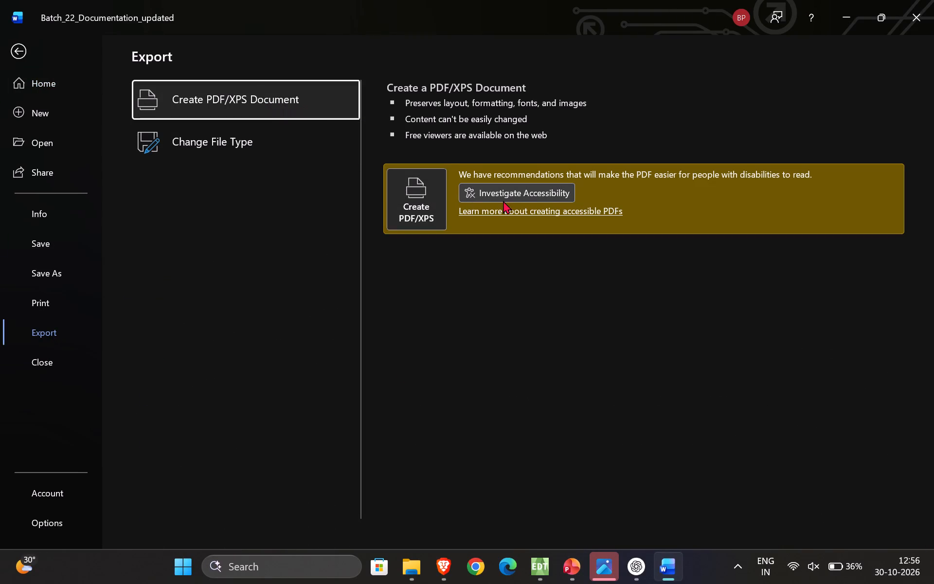
double_click(425, 217)
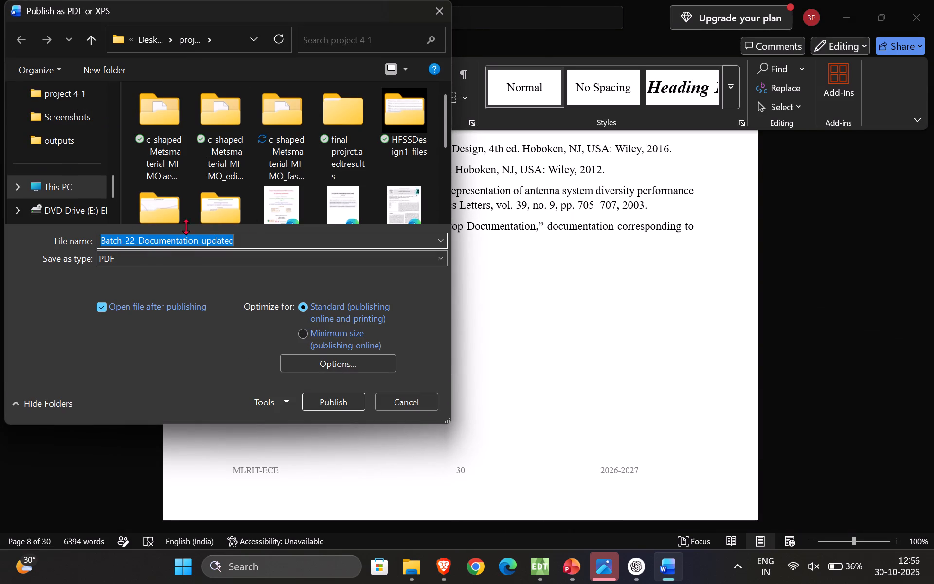
left_click_drag(240, 241, 50, 241)
scroll(62, 173, "up", 1)
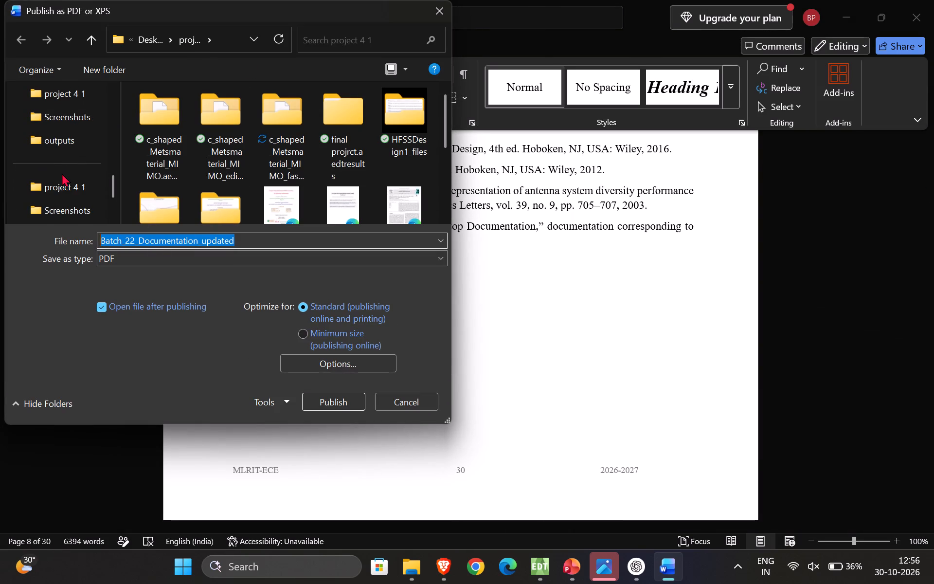
scroll(62, 125, "up", 2)
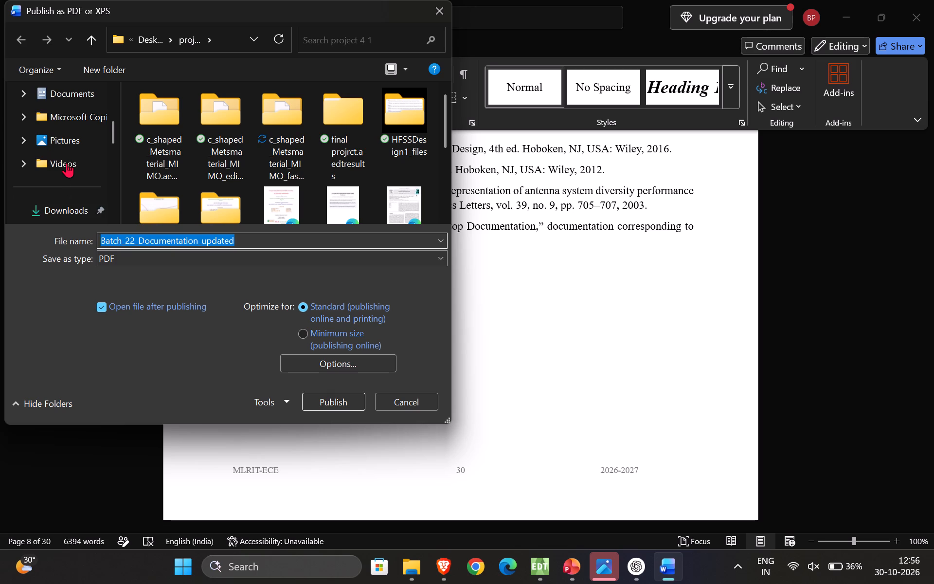
scroll(67, 163, "down", 1)
double_click(67, 134)
left_click_drag(246, 242, 13, 255)
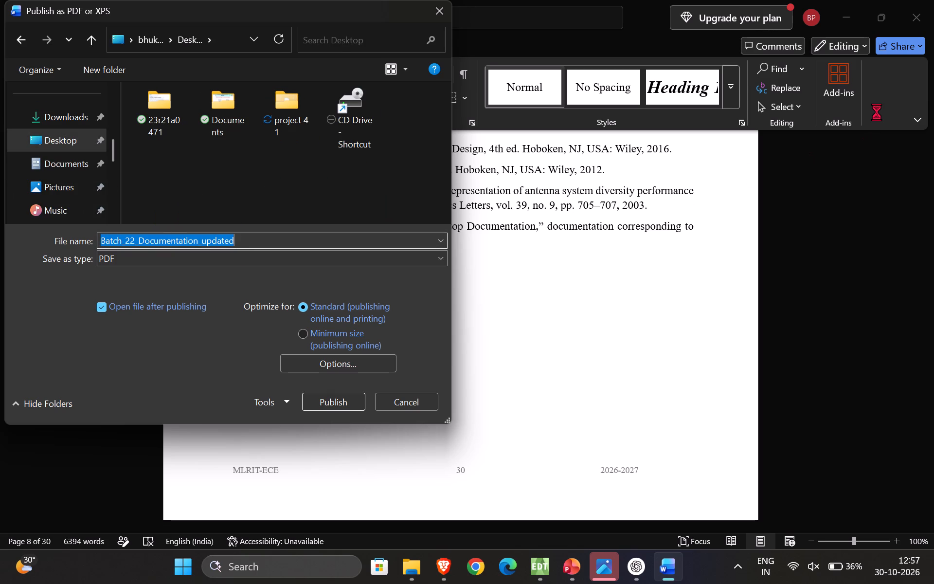
key("shift+b")
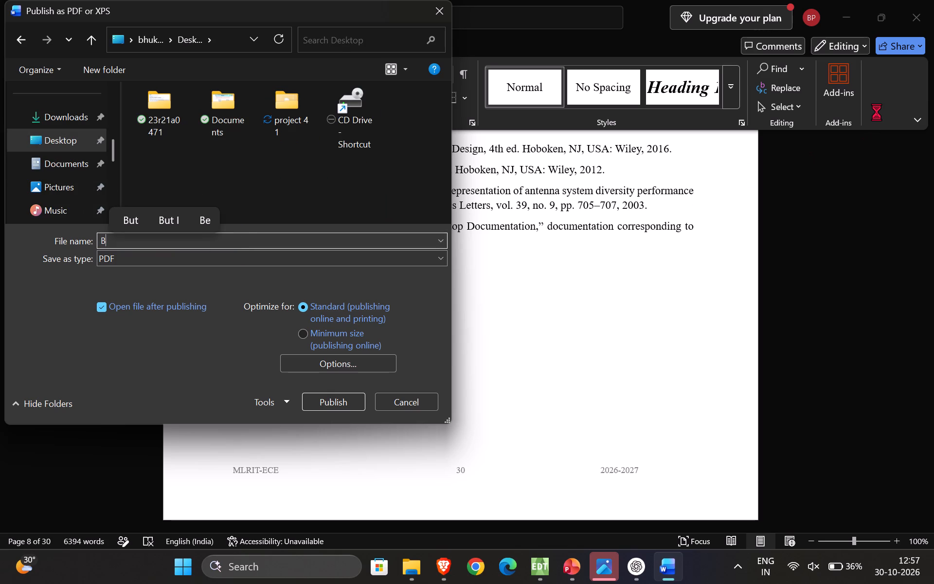
type("atch 22 final documentation")
key("BackSpace")
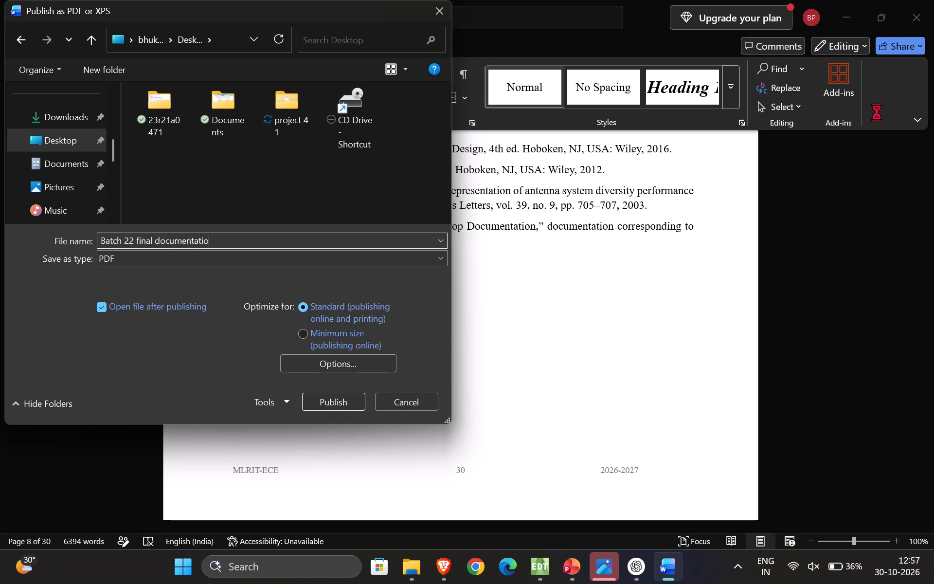
key("n")
key("Return")
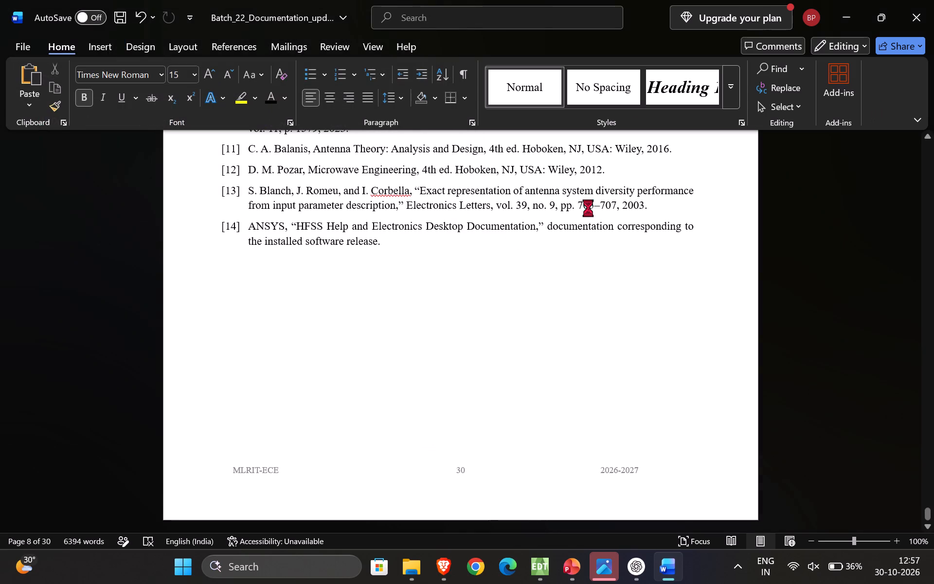
Switch to File Explorer, check the Desktop folder for the exported PDF, and return to the PDF in Edge.
left_click(410, 577)
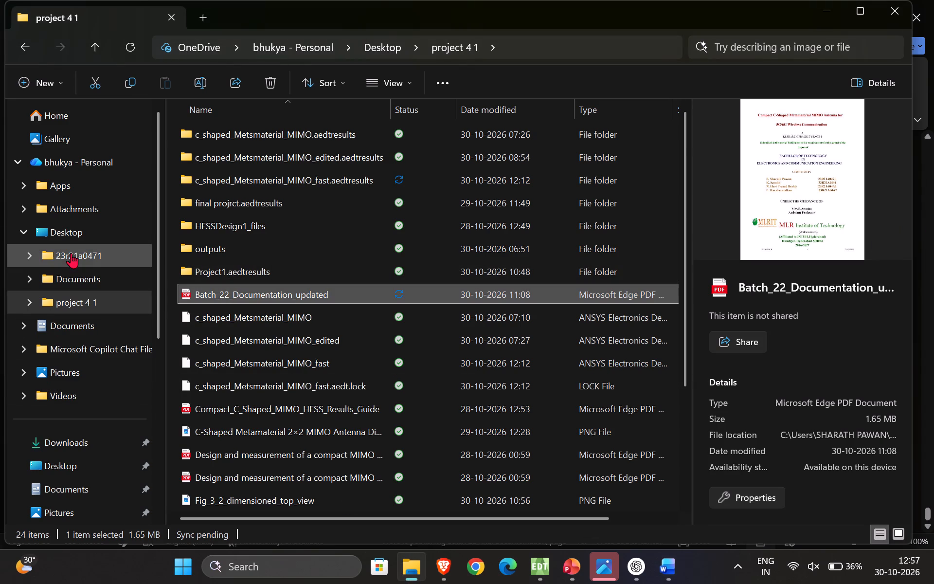
double_click(80, 242)
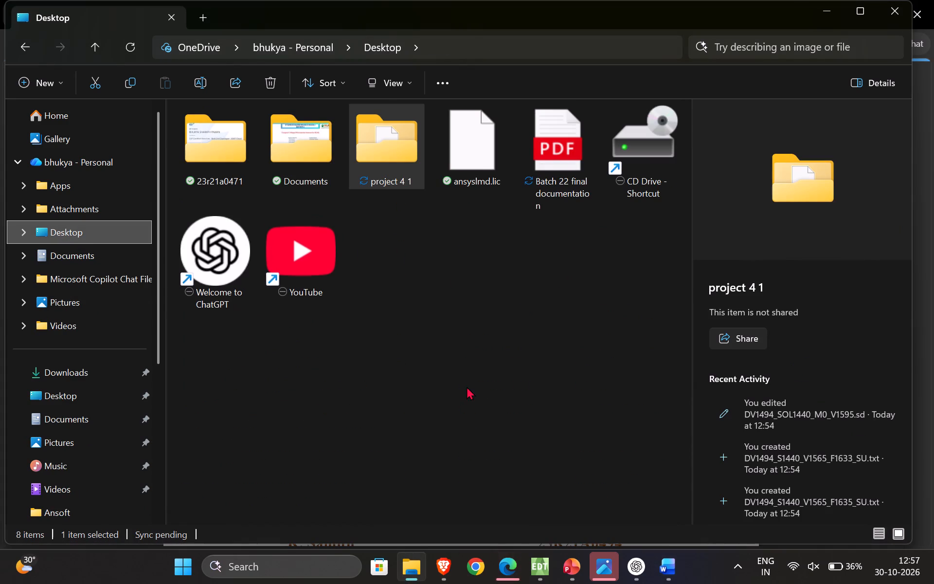
left_click(824, 15)
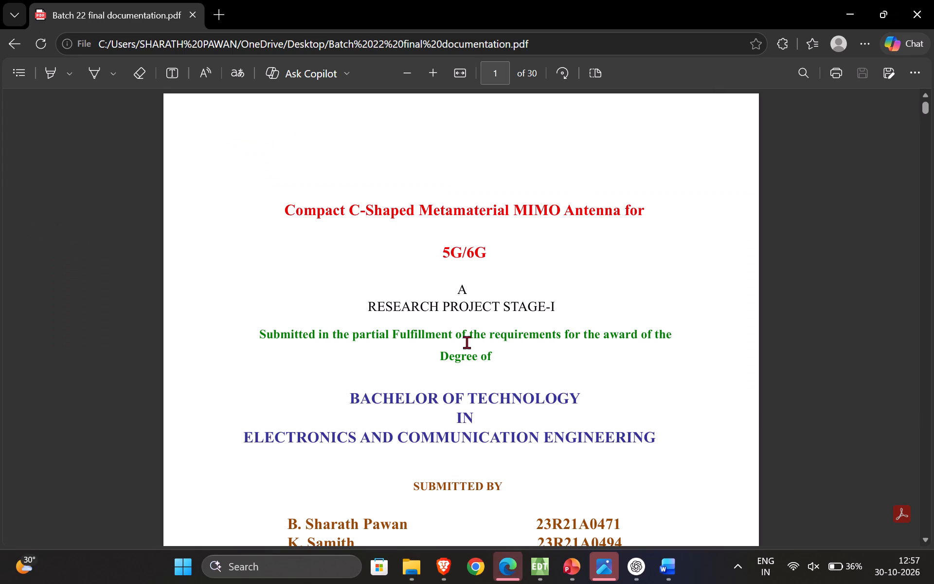
Look through the layout of the exported PDF from the cover page to page 9, and close it.
scroll(462, 313, "up", 1)
scroll(460, 314, "down", 6)
scroll(460, 314, "up", 6)
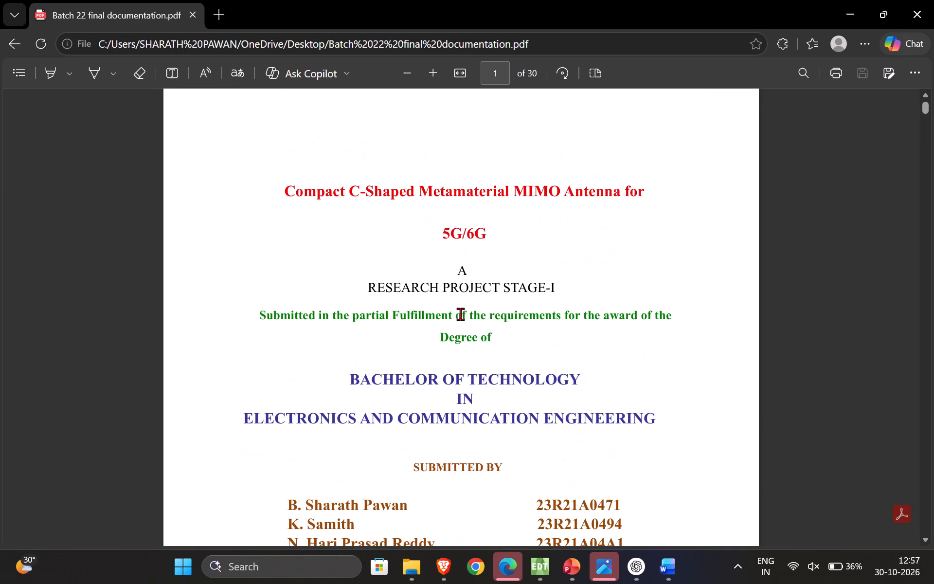
scroll(572, 458, "down", 4)
scroll(573, 454, "up", 1)
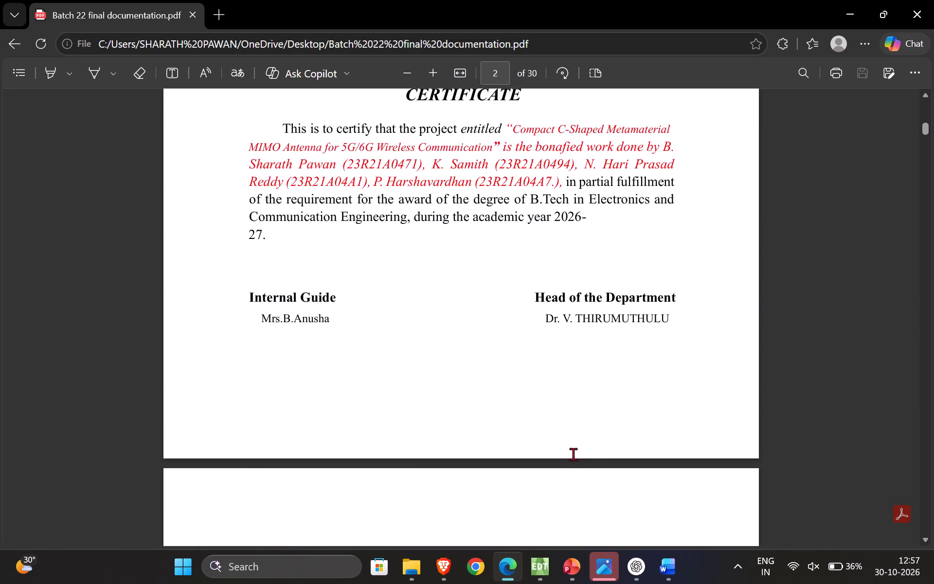
scroll(573, 454, "up", 3)
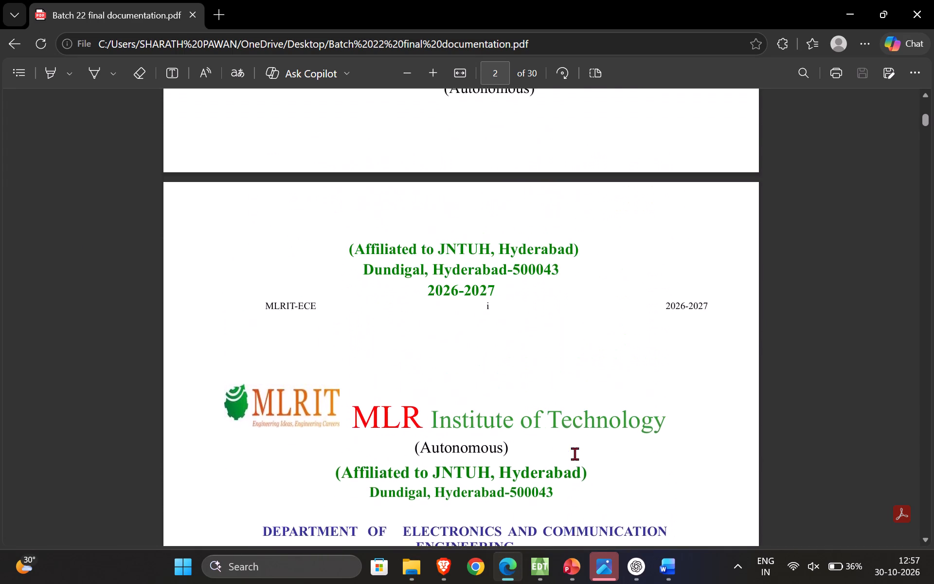
scroll(575, 454, "up", 4)
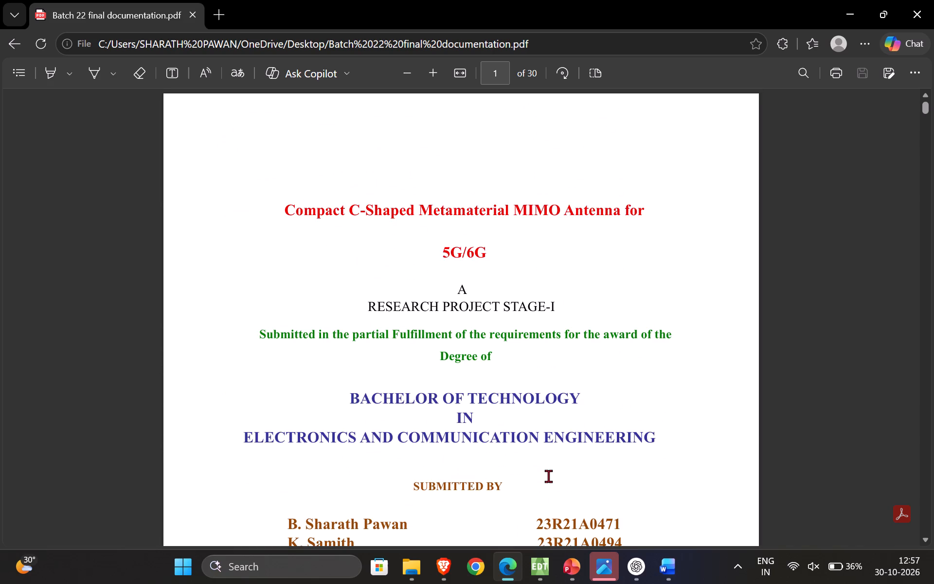
scroll(548, 476, "up", 1)
scroll(548, 476, "down", 5)
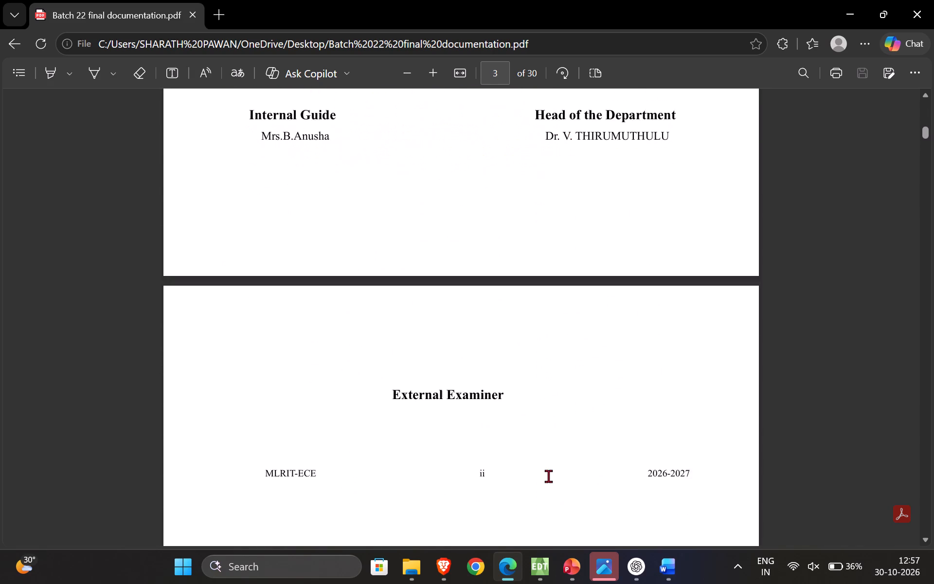
scroll(548, 476, "down", 5)
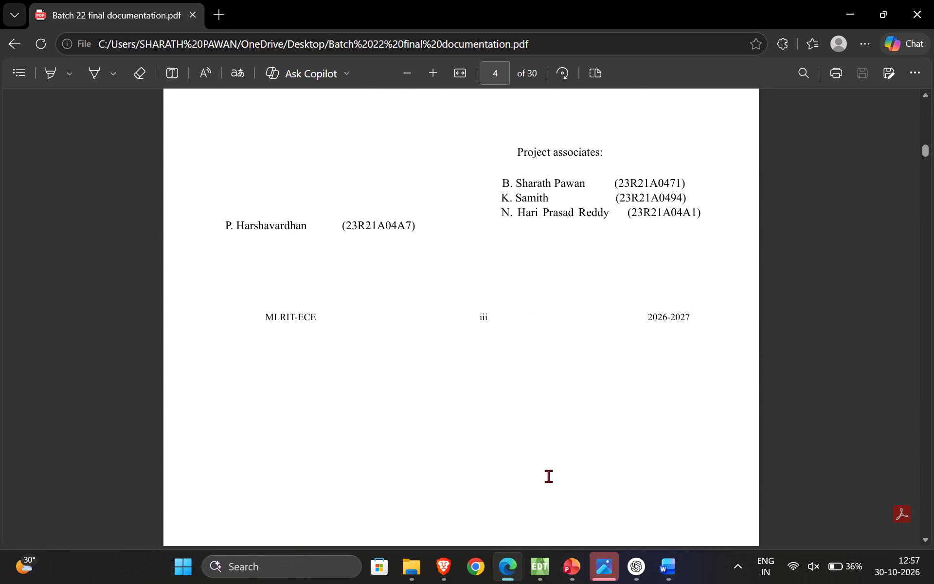
scroll(548, 476, "down", 6)
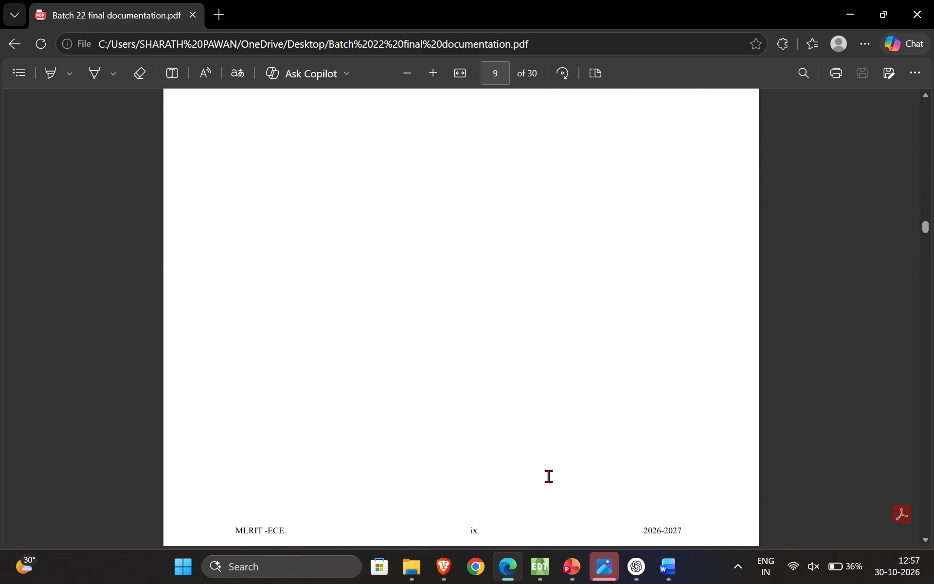
scroll(548, 476, "down", 1)
left_click(925, 0)
Remove the indent and the blank space above the red title line on the report's cover page in Word.
scroll(456, 329, "up", 3)
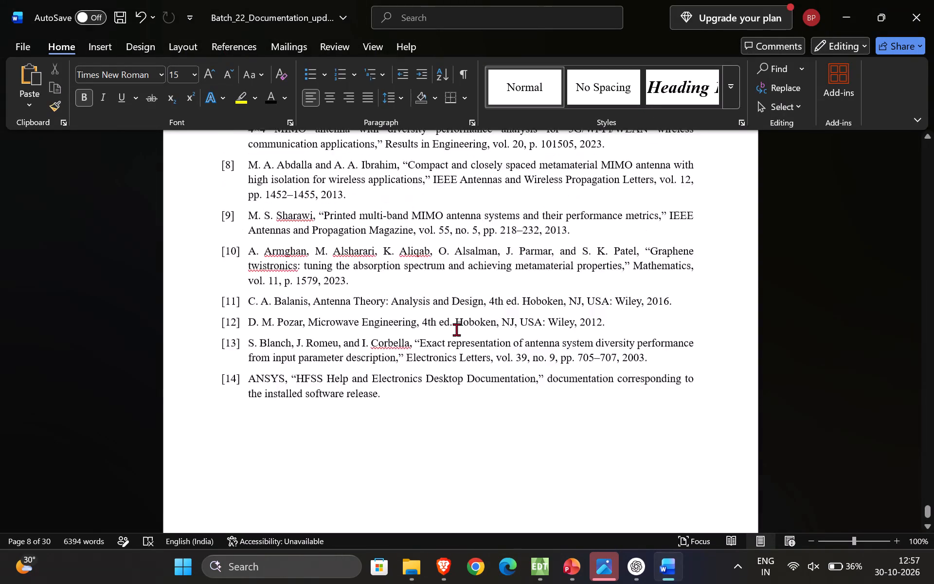
scroll(456, 329, "up", 20)
scroll(456, 329, "up", 18)
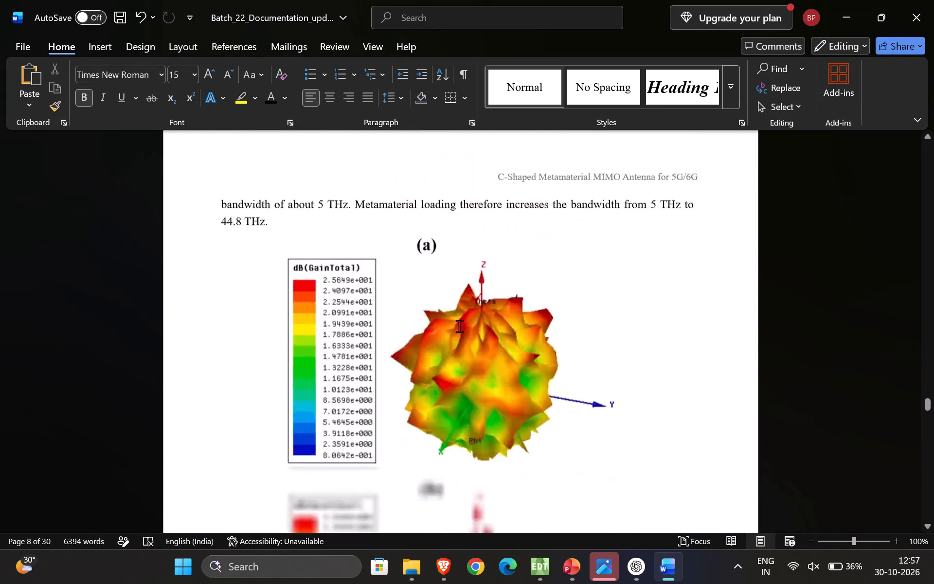
scroll(459, 326, "up", 20)
scroll(459, 326, "up", 11)
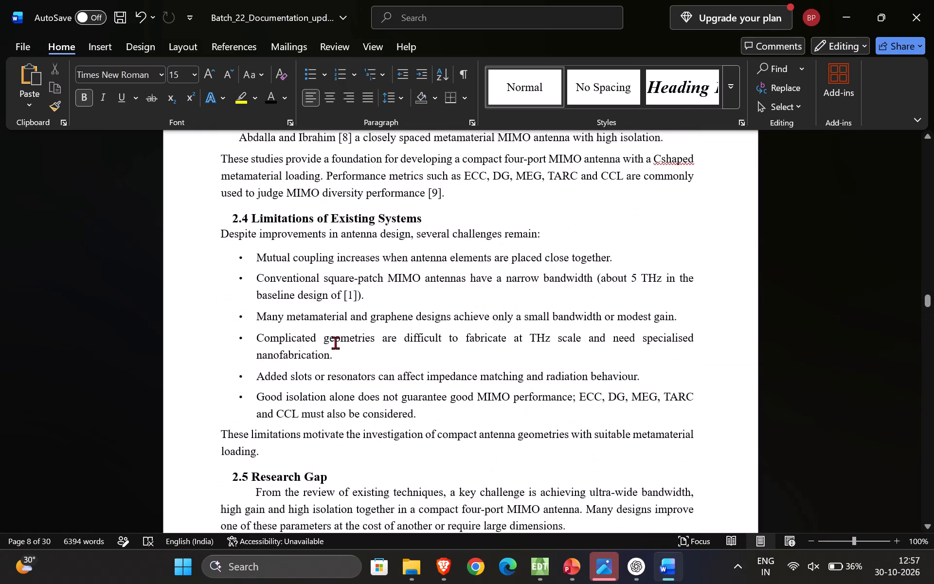
scroll(210, 344, "up", 20)
scroll(210, 344, "up", 20)
scroll(210, 344, "up", 3)
middle_click(213, 341)
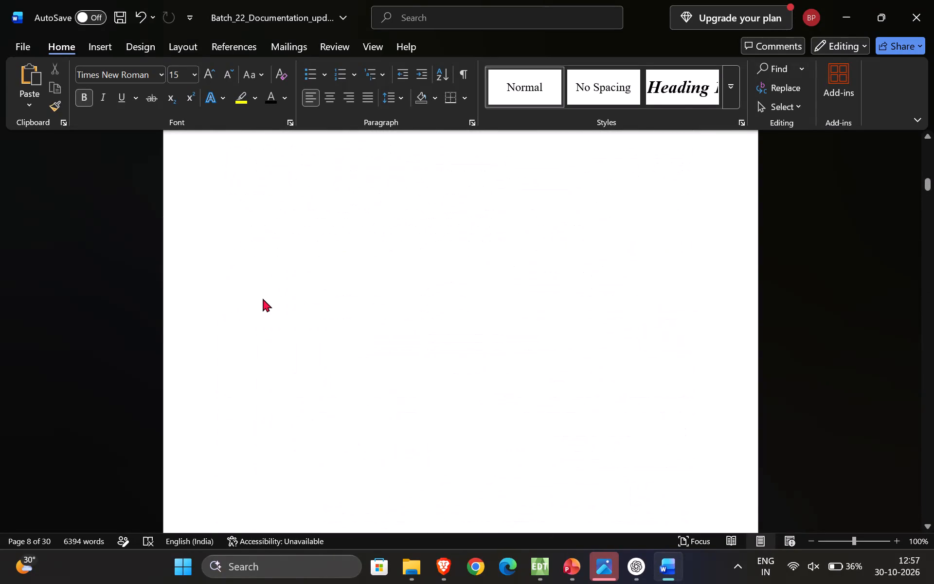
scroll(263, 298, "up", 18)
left_click(356, 205)
left_click(366, 226)
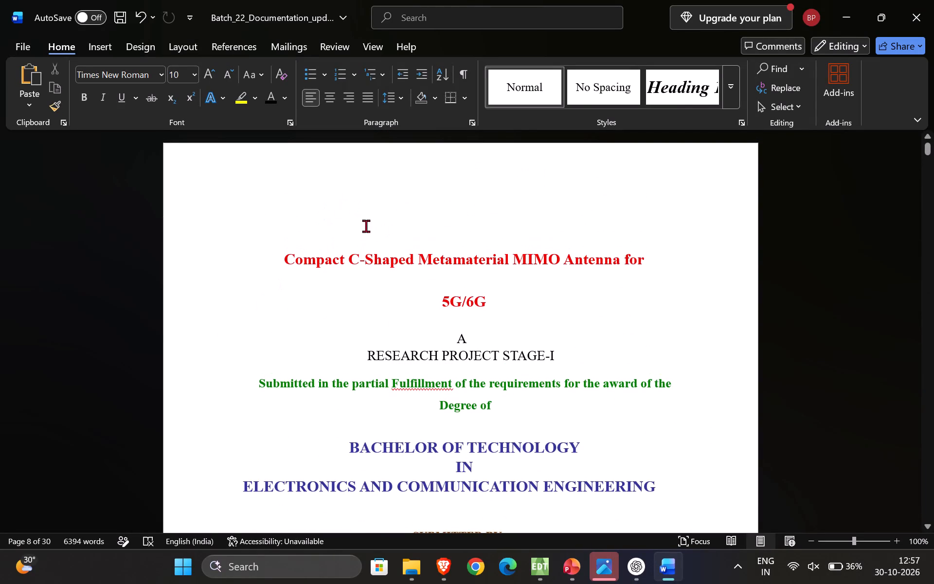
left_click(273, 253)
key("BackSpace")
key("BackSpace")
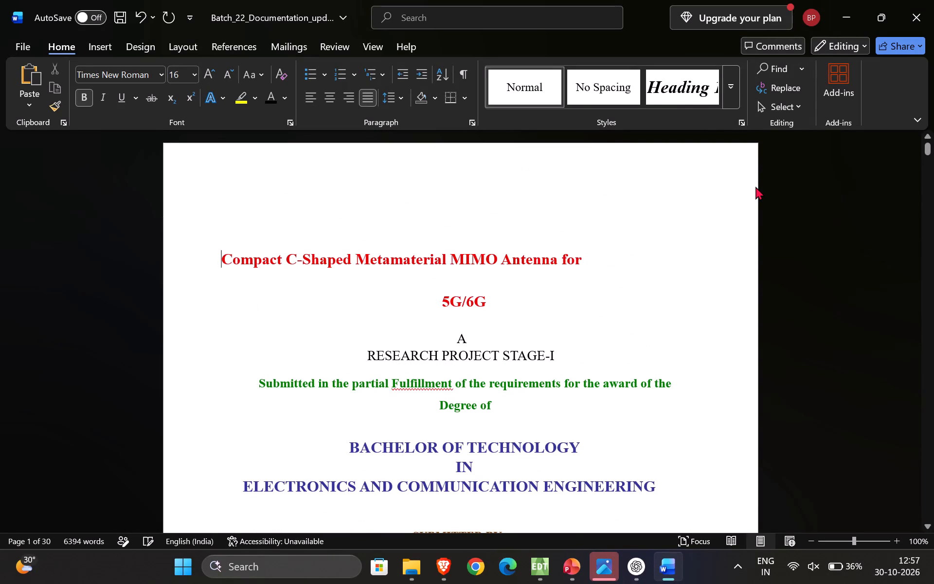
key("BackSpace")
key("BackSpace")
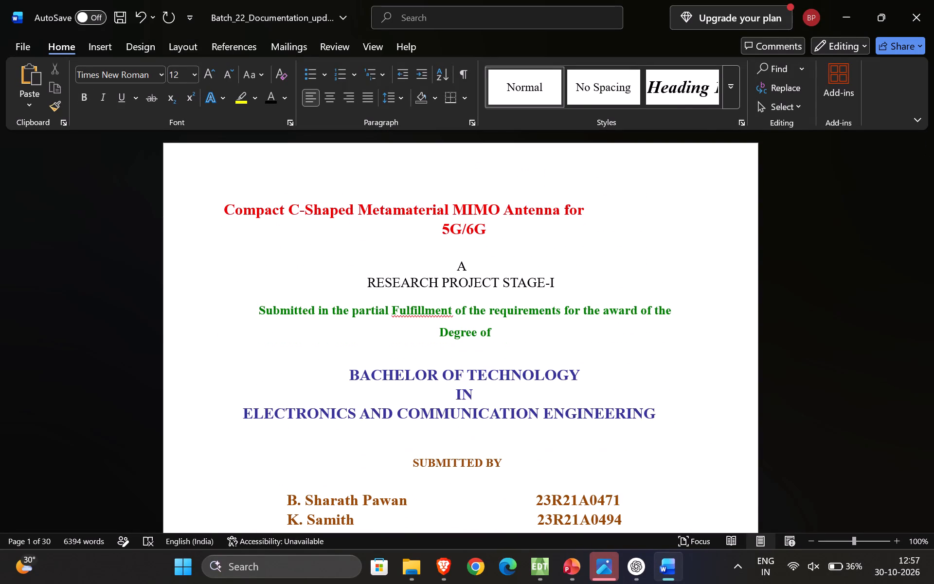
Center the title line "Compact C-Shaped Metamaterial MIMO Antenna for" on the cover page.
scroll(461, 399, "down", 4)
scroll(459, 393, "up", 1)
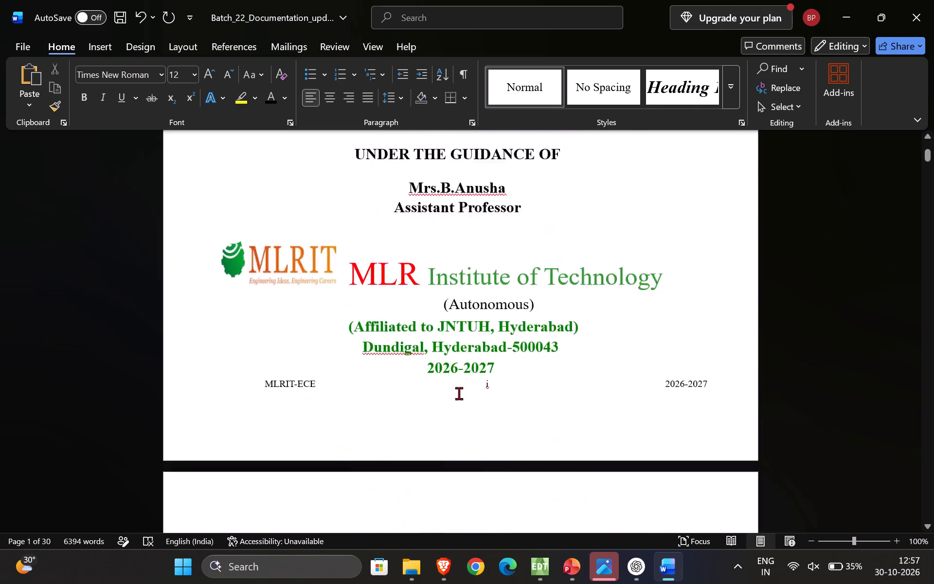
scroll(459, 393, "up", 4)
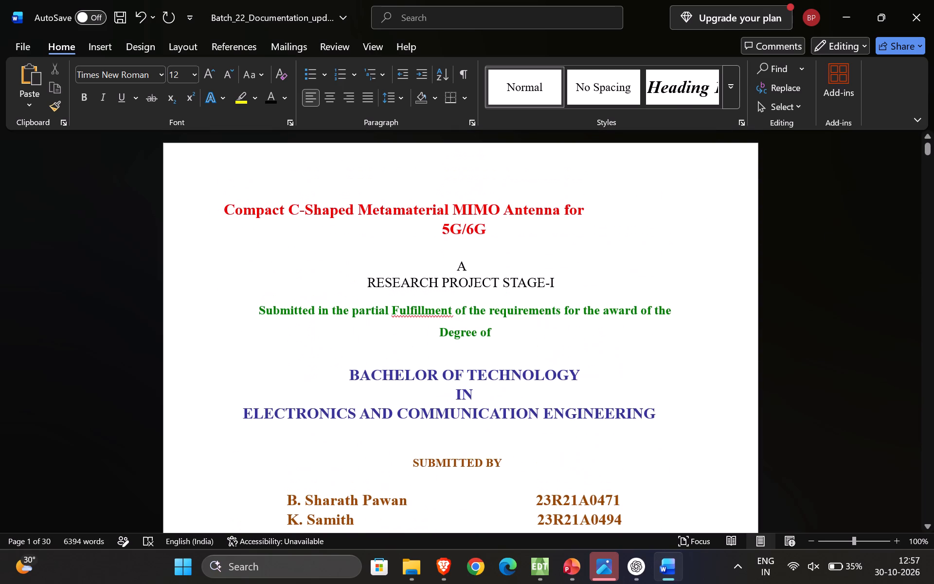
left_click_drag(222, 195, 601, 202)
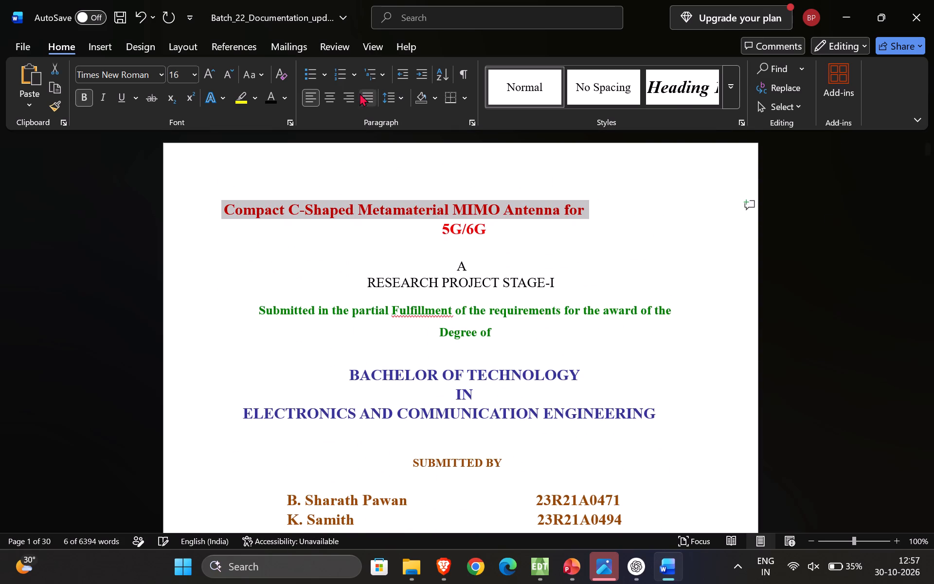
left_click(329, 97)
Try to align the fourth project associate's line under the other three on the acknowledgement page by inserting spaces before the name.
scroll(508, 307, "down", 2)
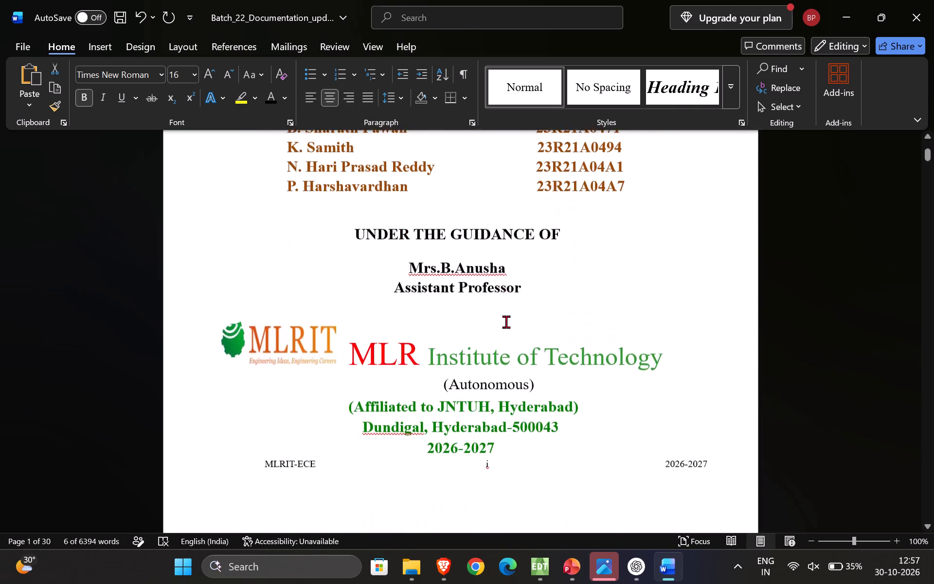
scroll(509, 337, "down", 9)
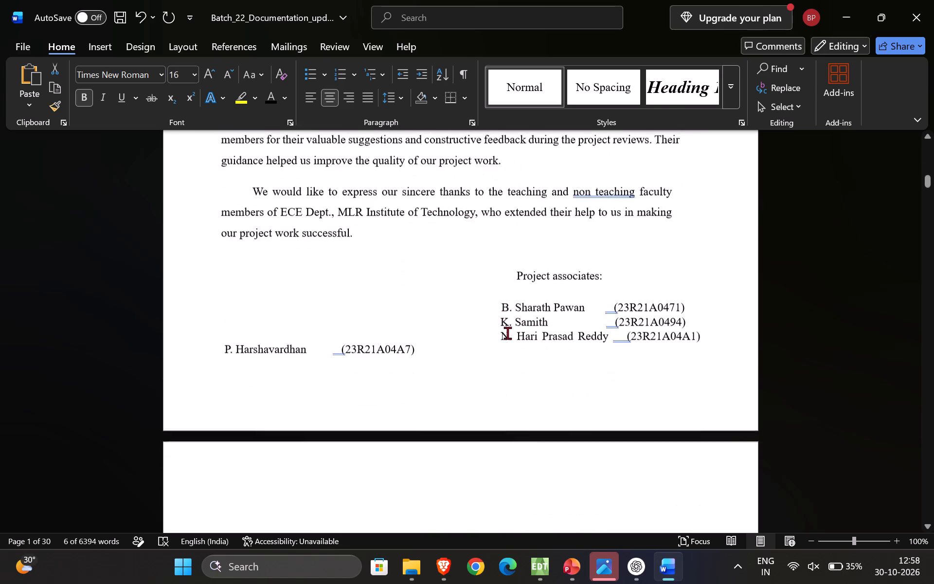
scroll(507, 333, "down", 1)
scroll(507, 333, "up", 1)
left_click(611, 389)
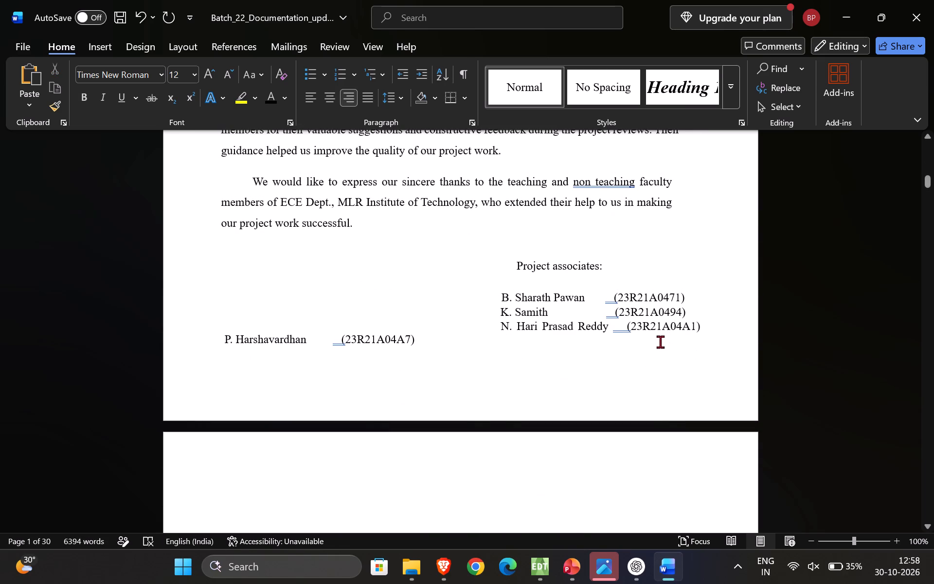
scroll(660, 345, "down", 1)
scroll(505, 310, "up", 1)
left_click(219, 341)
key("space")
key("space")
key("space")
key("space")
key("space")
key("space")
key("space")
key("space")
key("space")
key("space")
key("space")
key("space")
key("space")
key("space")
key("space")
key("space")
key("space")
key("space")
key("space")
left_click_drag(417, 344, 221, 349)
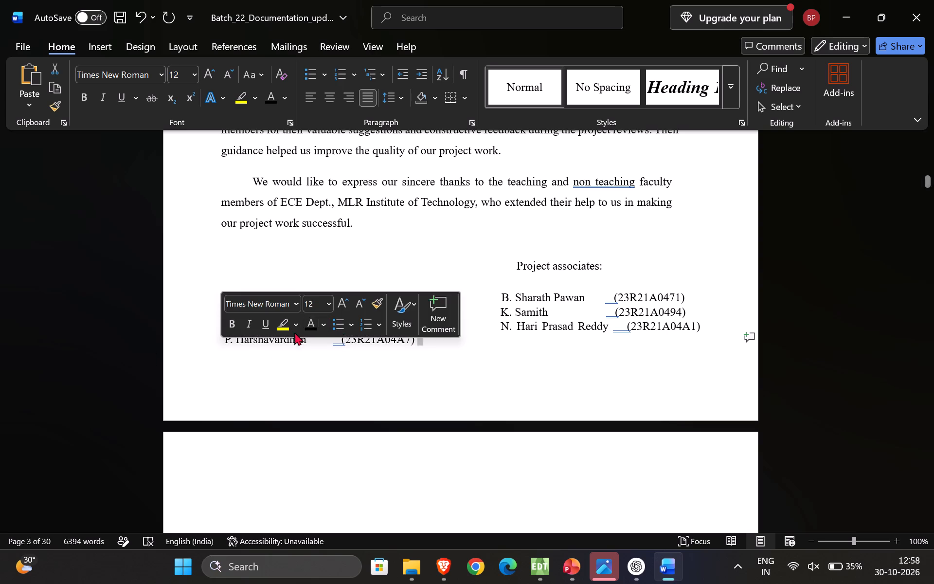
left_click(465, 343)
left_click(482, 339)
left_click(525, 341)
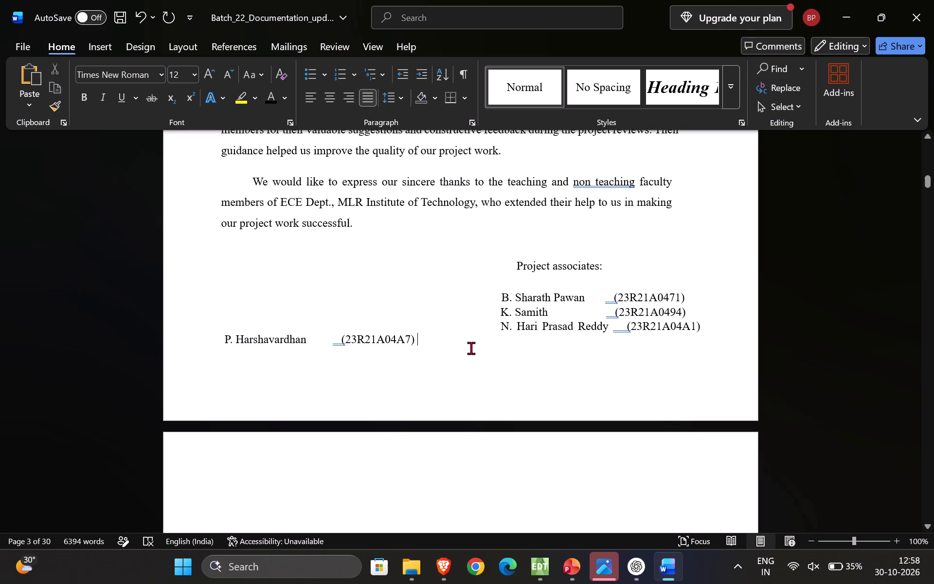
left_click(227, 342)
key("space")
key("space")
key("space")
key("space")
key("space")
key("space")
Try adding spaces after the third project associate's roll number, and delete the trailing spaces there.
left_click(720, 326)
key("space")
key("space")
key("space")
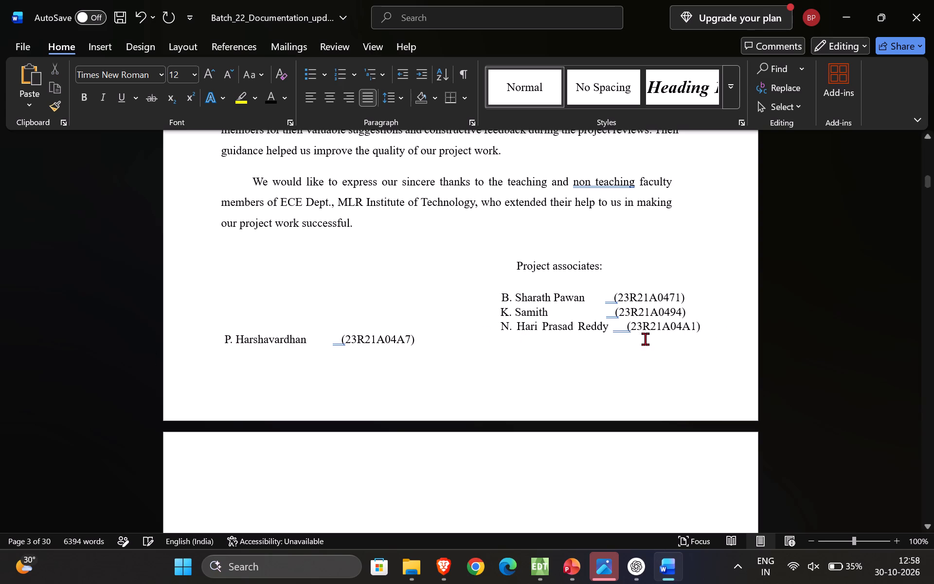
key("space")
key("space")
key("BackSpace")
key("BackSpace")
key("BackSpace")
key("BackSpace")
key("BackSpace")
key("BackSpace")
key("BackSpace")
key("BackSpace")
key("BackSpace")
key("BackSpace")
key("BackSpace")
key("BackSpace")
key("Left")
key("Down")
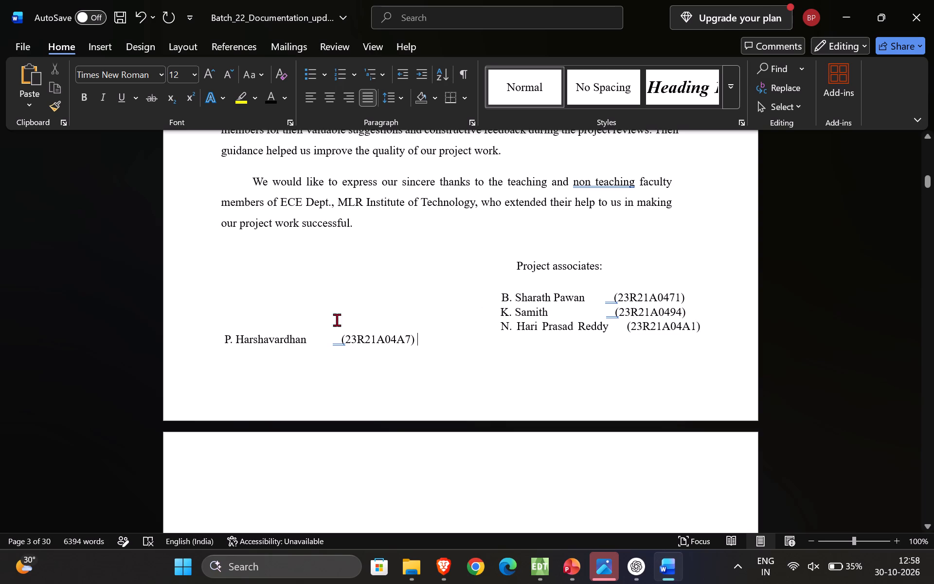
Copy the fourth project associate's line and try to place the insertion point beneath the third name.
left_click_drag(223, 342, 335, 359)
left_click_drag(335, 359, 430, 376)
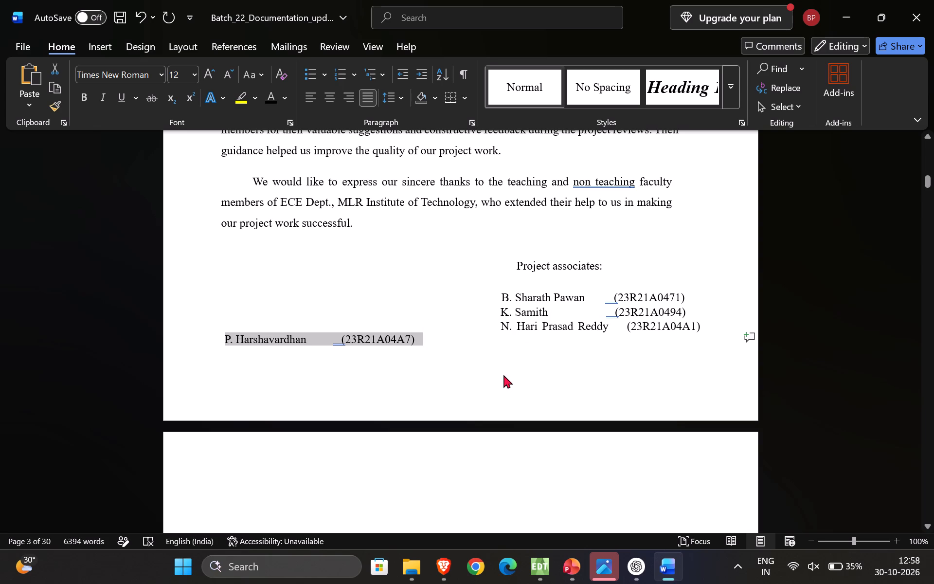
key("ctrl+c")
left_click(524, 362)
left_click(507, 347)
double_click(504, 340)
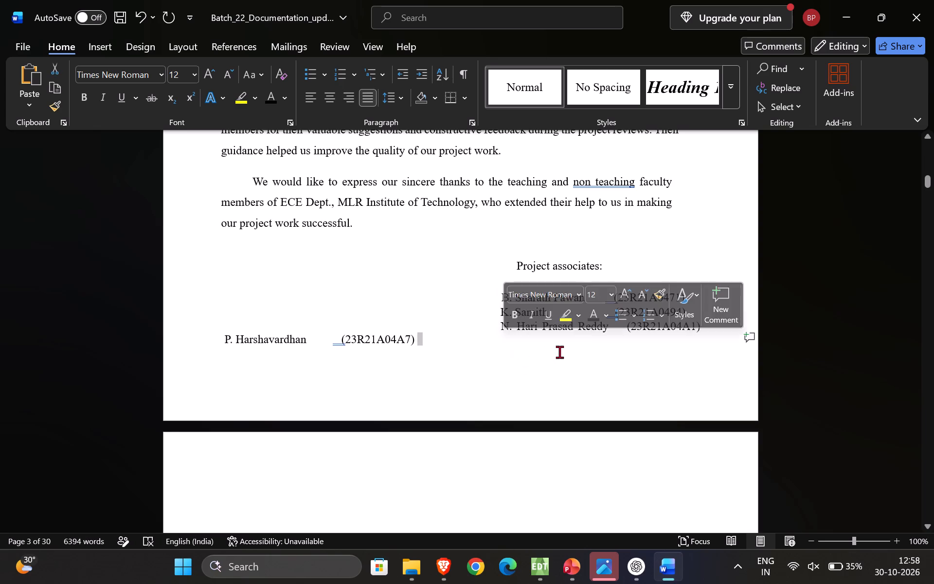
Apply justified alignment to the block of four project associate lines.
left_click(610, 366)
left_click_drag(706, 333, 462, 275)
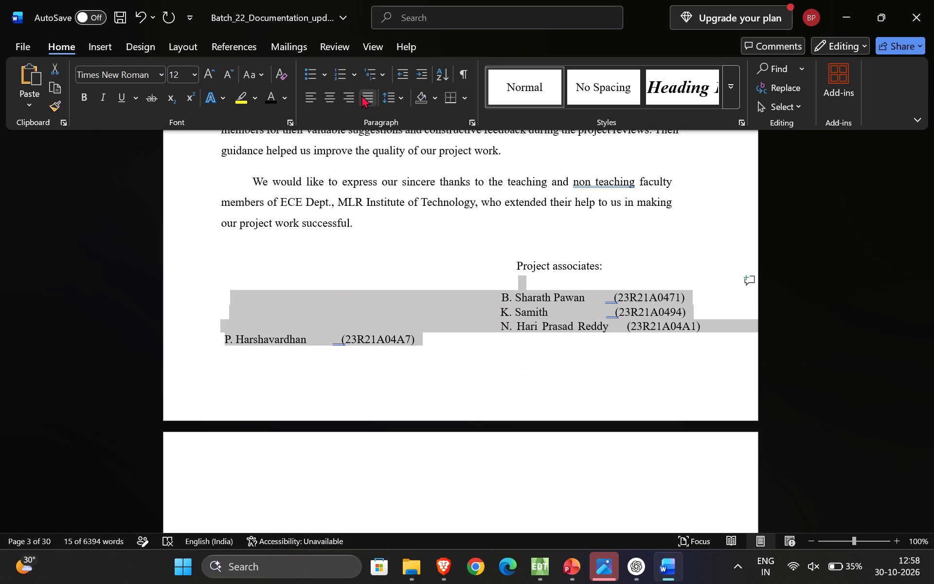
left_click(374, 99)
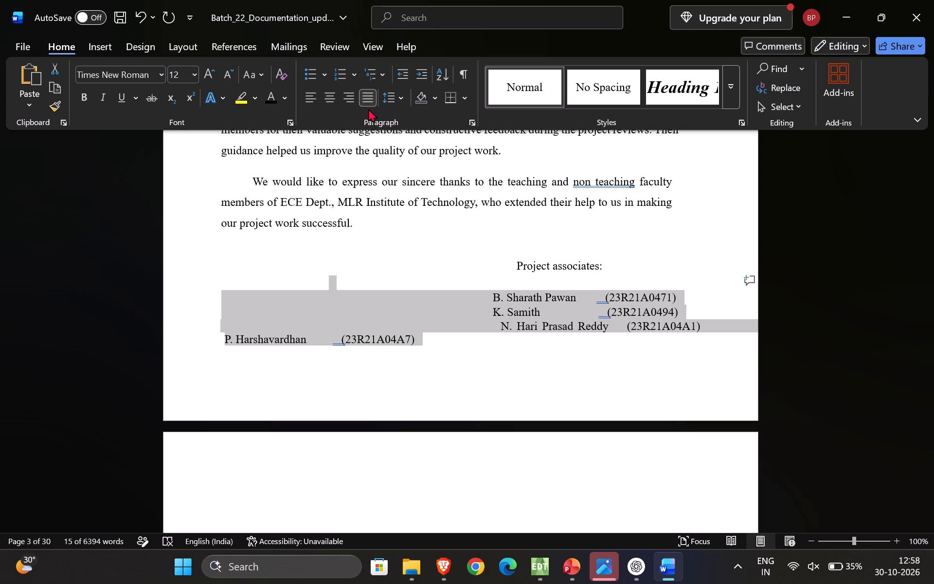
double_click(367, 103)
Set the line spacing of the four project associate lines to 1.0.
left_click(404, 100)
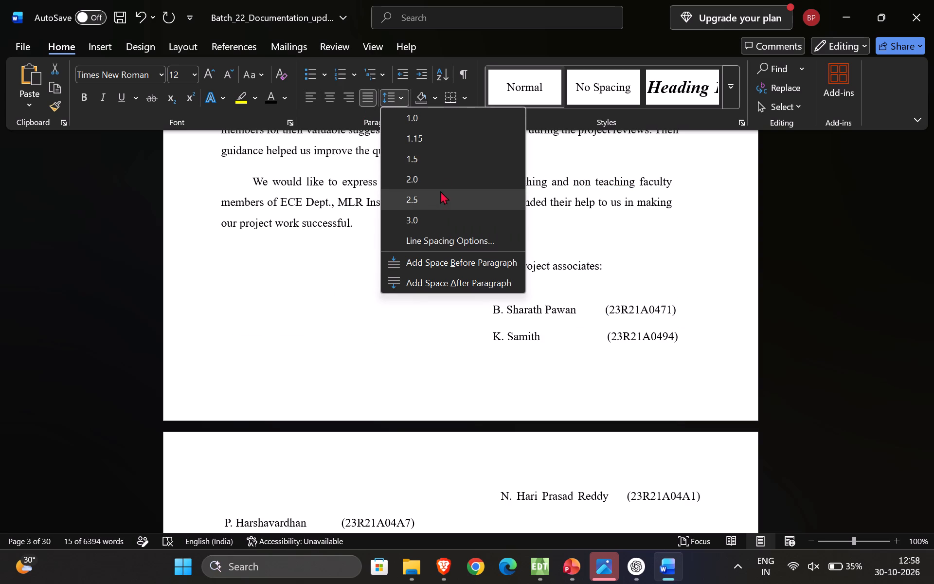
left_click(446, 119)
left_click(382, 246)
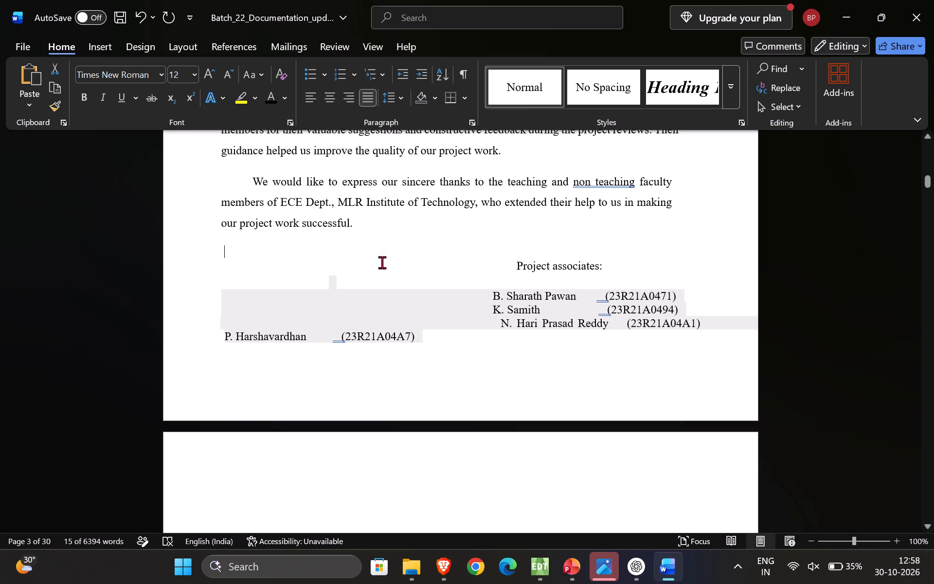
Delete the blank space before the first project associate's name, back to the "Project associates:" heading.
left_click(495, 292)
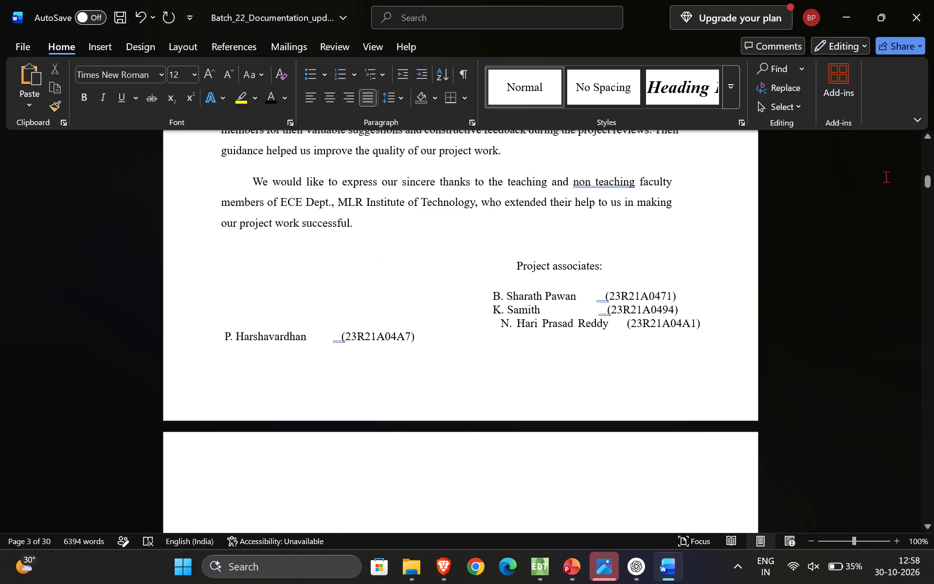
key("BackSpace")
key("BackSpace")
key("BackSpace")
key("BackSpace")
key("BackSpace")
key("BackSpace")
key("BackSpace")
key("BackSpace")
key("BackSpace")
key("BackSpace")
key("BackSpace")
key("BackSpace")
key("BackSpace")
key("BackSpace")
key("BackSpace")
key("BackSpace")
key("BackSpace")
key("BackSpace")
key("BackSpace")
key("BackSpace")
key("BackSpace")
key("BackSpace")
key("BackSpace")
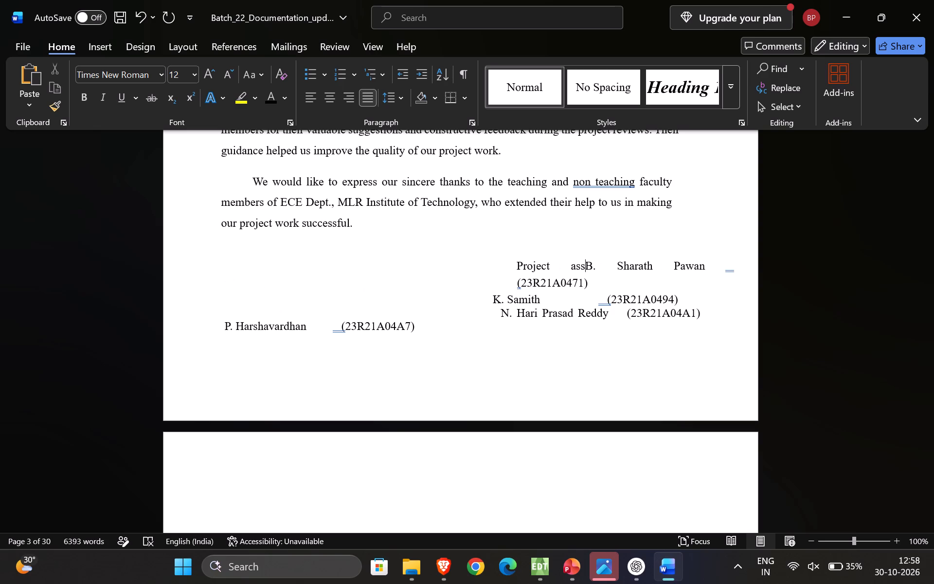
Undo the excess deletion back to "Project associate" and put the first associate's name on its own line beneath it.
key("ctrl+z")
key("ctrl+z")
key("ctrl+z")
key("ctrl+z")
key("ctrl+z")
key("ctrl+z")
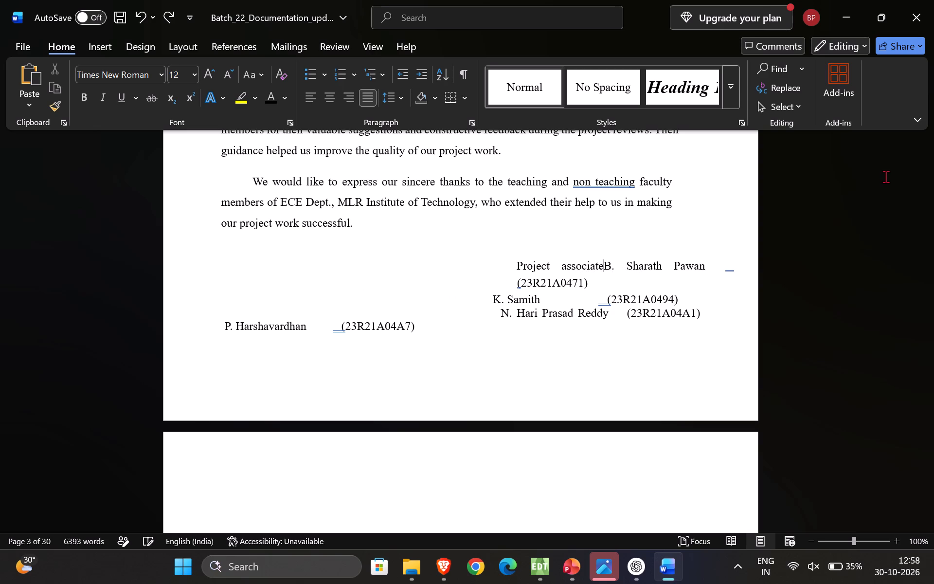
key("Return")
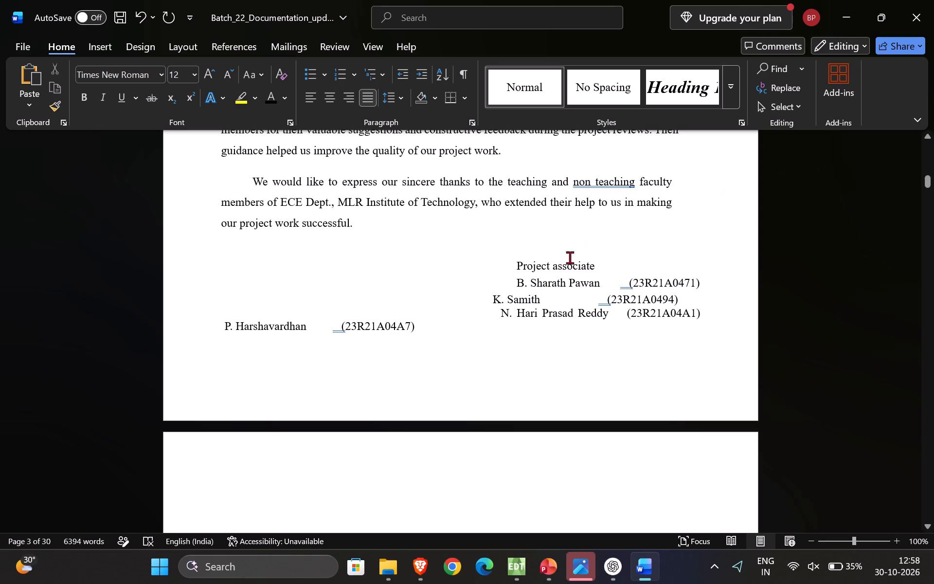
Align the second project associate's name under the first by adjusting the spaces before it.
left_click(487, 306)
key("space")
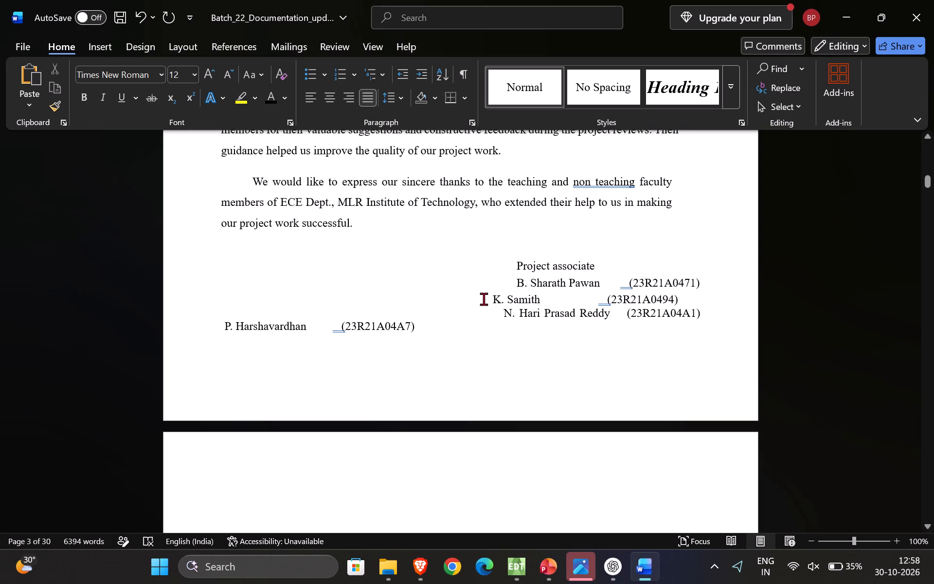
left_click(484, 299)
key("space")
key("space")
key("space")
key("space")
key("space")
key("space")
key("space")
key("space")
key("space")
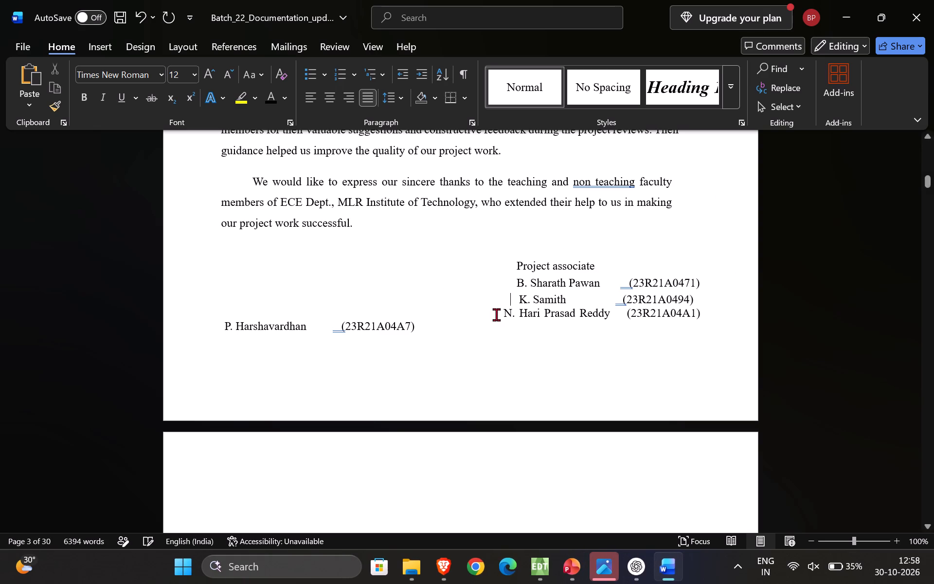
key("BackSpace")
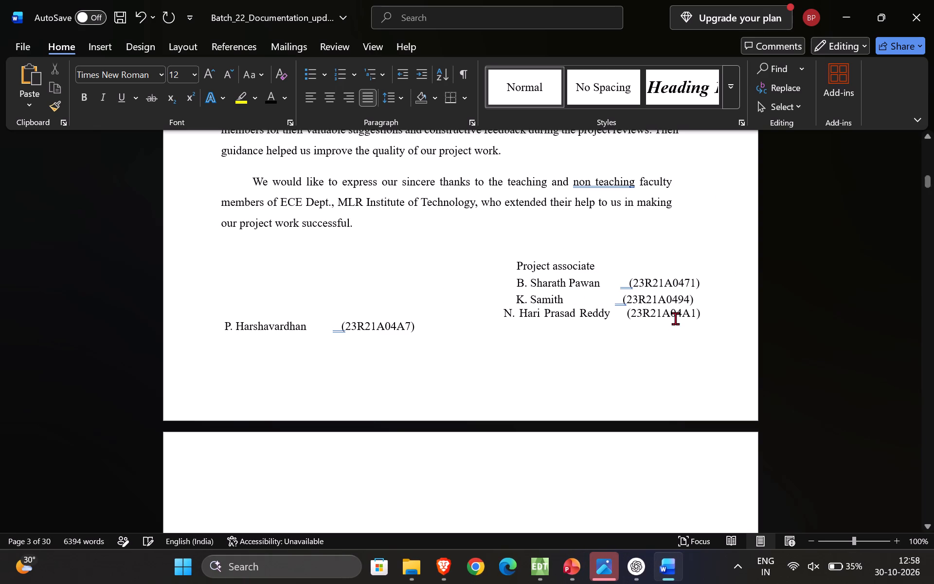
Align the third project associate's name under the second by adjusting its leading spaces, keeping a single space between the name's parts.
left_click(497, 310)
key("space")
key("space")
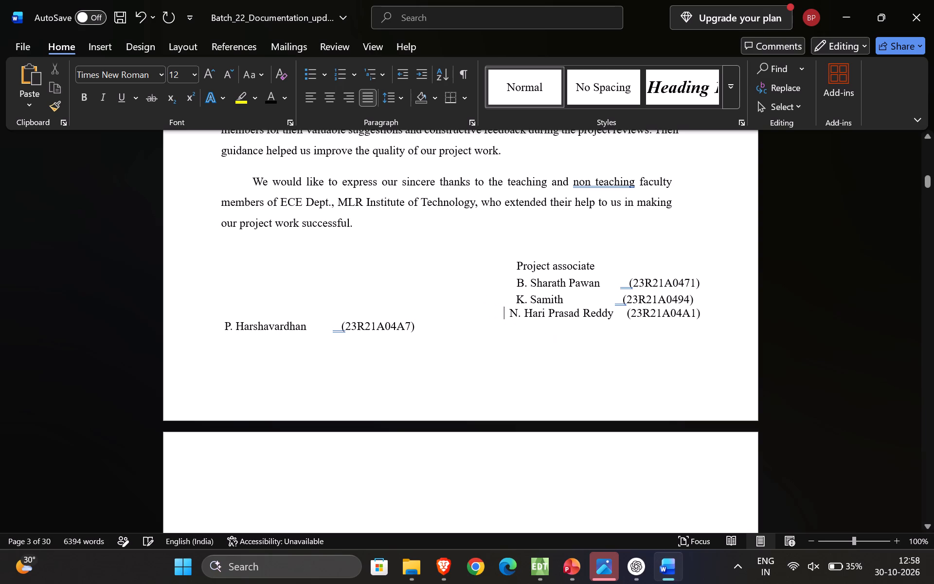
key("space")
key("space")
key("space")
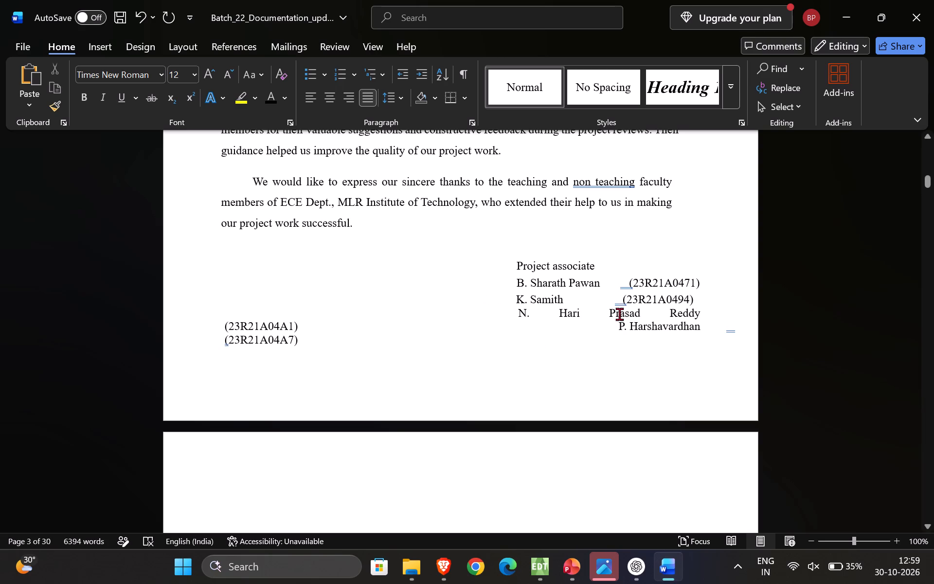
left_click(607, 316)
key("BackSpace")
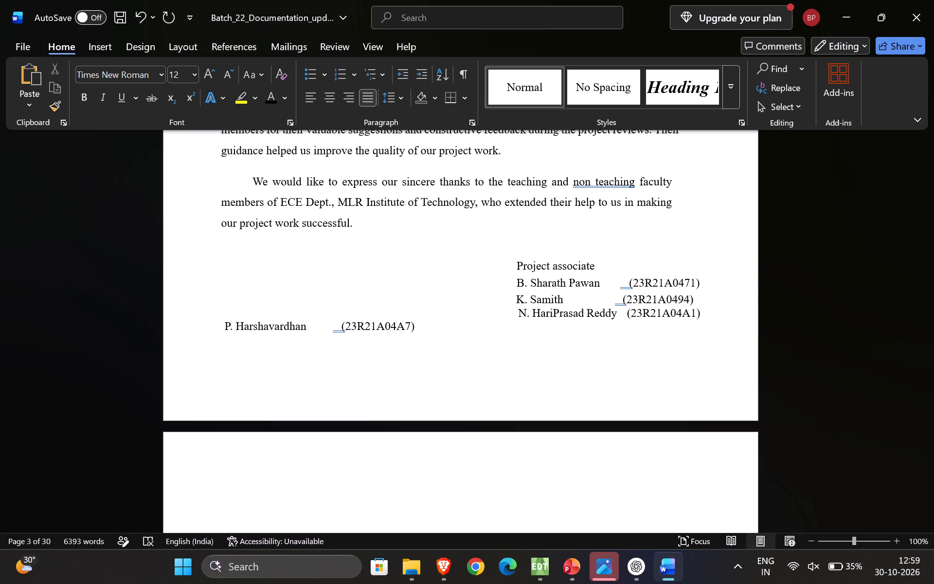
left_click(516, 314)
key("Right")
key("BackSpace")
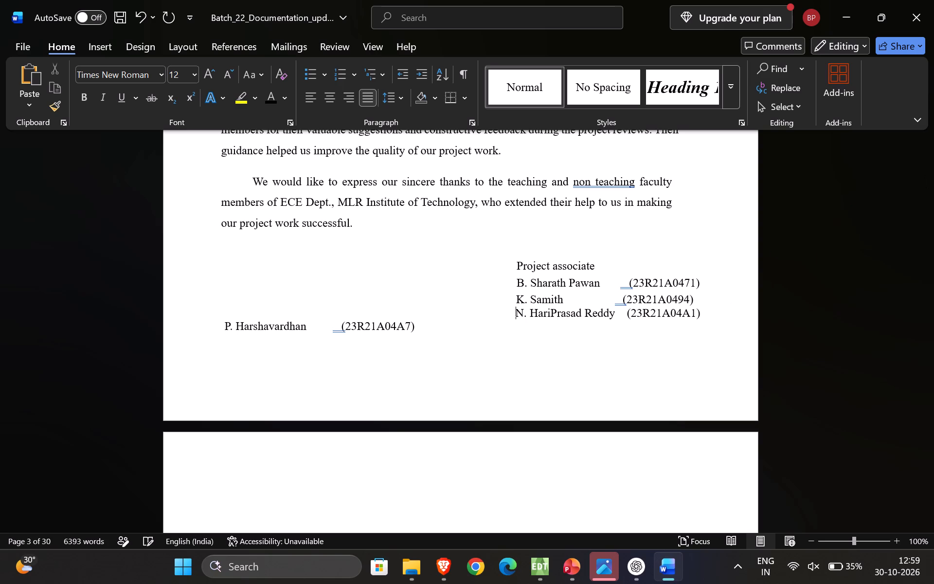
left_click(554, 313)
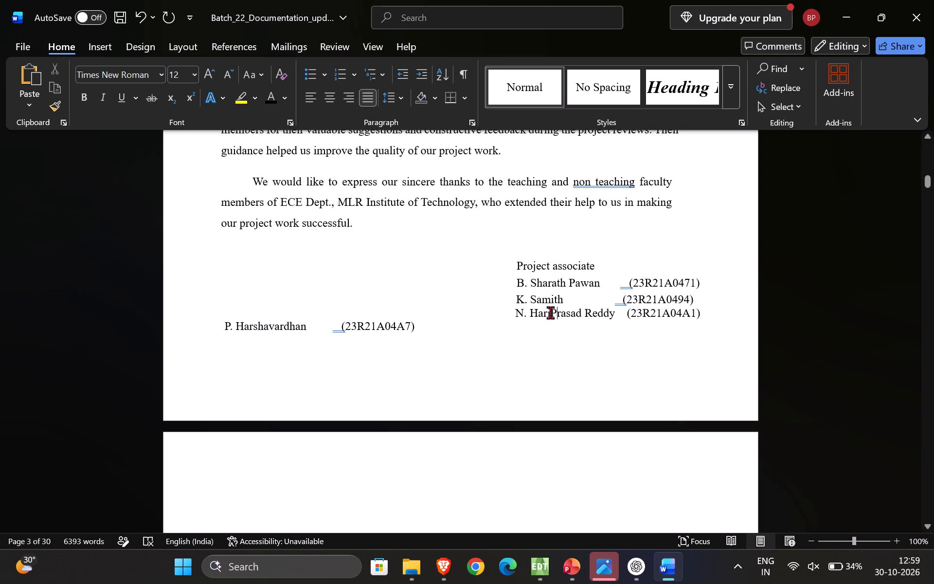
left_click(550, 312)
key("space")
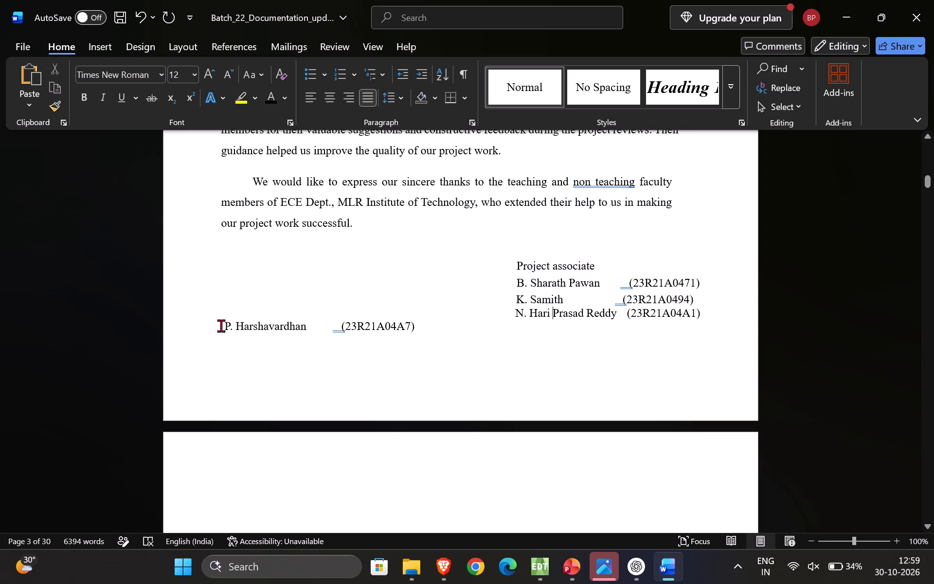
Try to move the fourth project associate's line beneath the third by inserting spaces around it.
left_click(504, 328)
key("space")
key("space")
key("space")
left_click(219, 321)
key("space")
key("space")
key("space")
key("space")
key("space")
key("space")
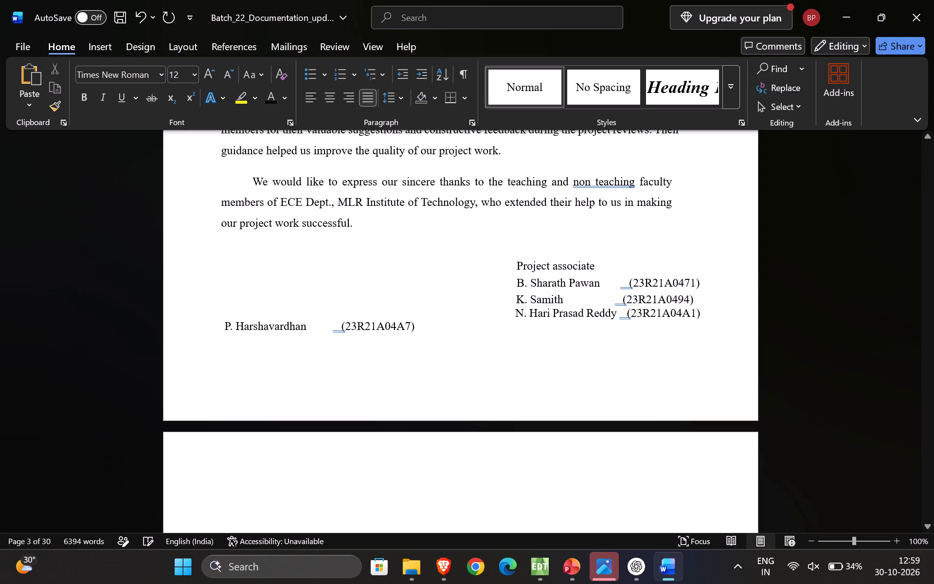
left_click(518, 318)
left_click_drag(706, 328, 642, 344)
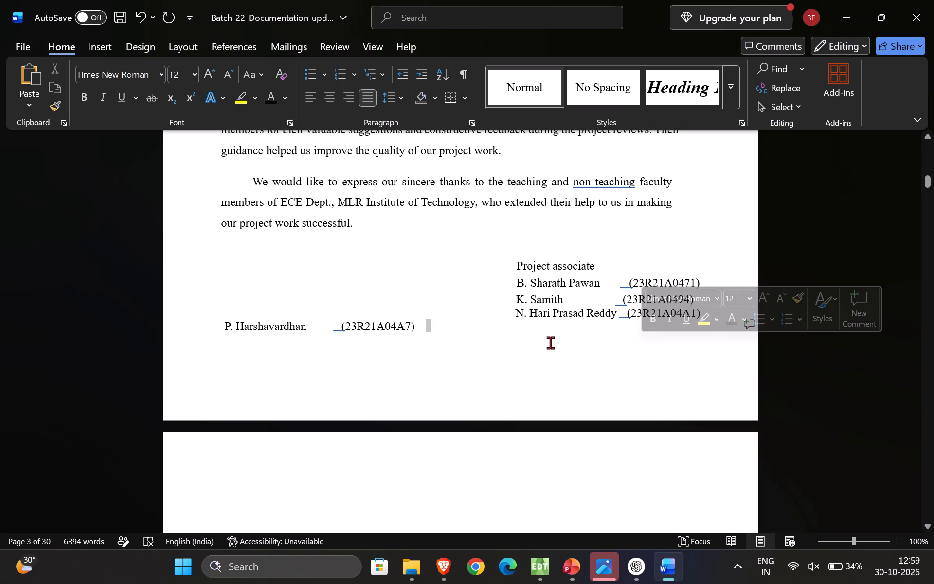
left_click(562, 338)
Delete the misaligned fourth project associate's line.
left_click_drag(221, 328, 439, 331)
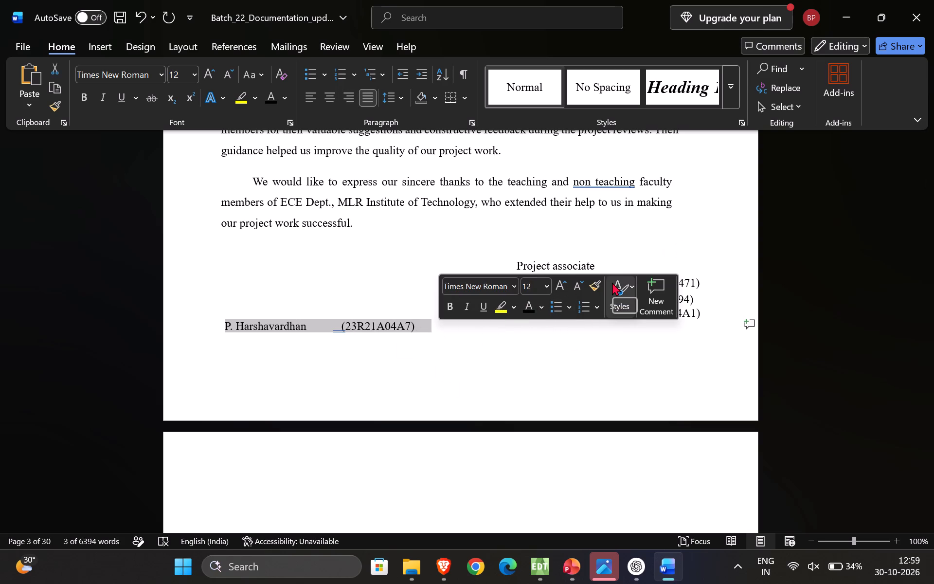
key("Delete")
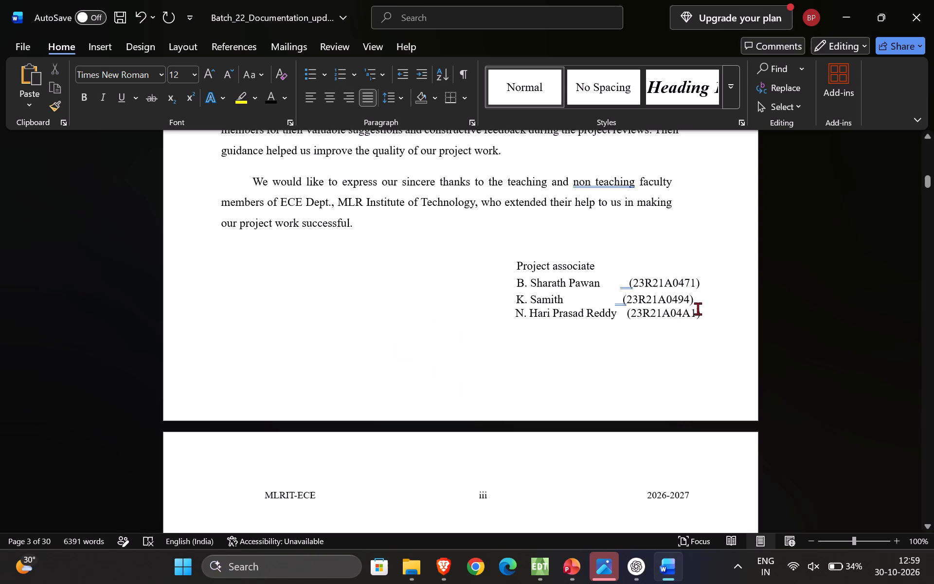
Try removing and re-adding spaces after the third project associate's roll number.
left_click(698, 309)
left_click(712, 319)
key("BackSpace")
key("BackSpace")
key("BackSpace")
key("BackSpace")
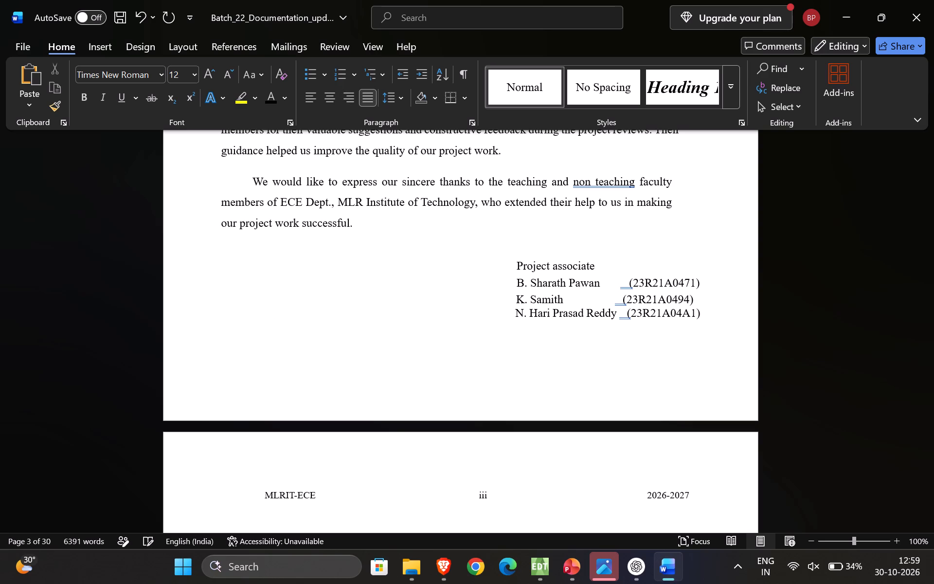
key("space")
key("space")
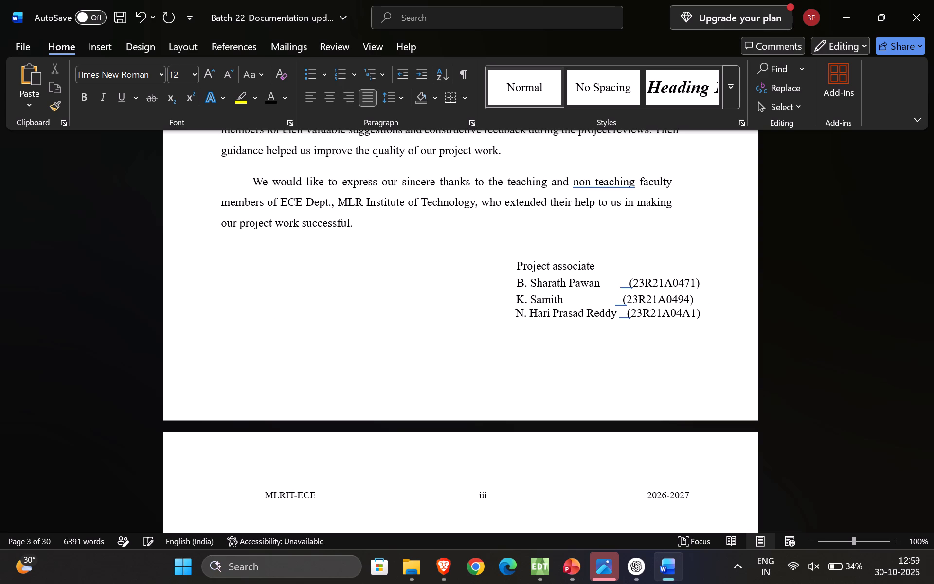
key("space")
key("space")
Start a new line below the third project associate, indent it with spaces, and paste the copied fourth associate's line there.
left_click(711, 316)
key("Return")
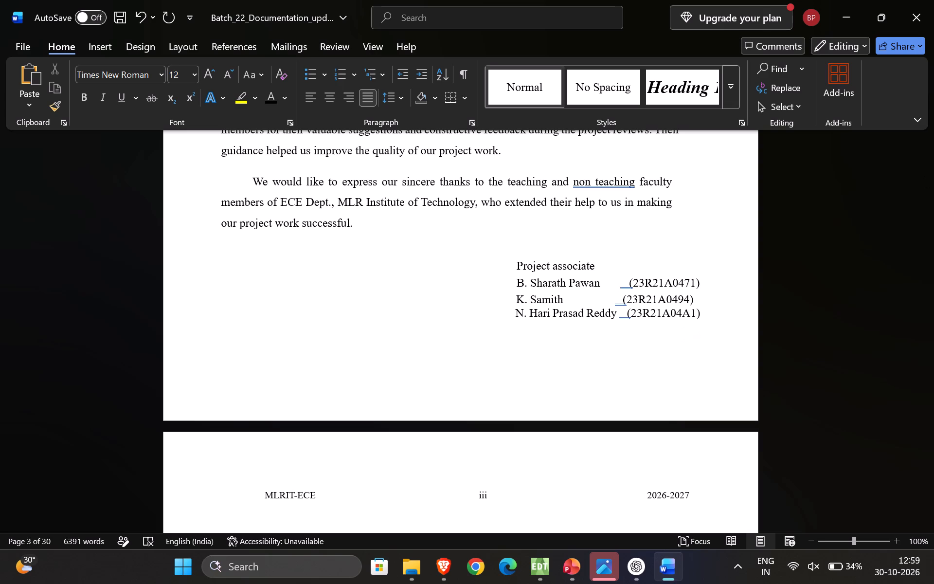
key("space")
key("space")
key("space")
key("space")
key("space")
key("space")
key("space")
key("space")
key("space")
key("space")
key("space")
key("space")
key("space")
key("space")
key("space")
key("space")
key("ctrl+v")
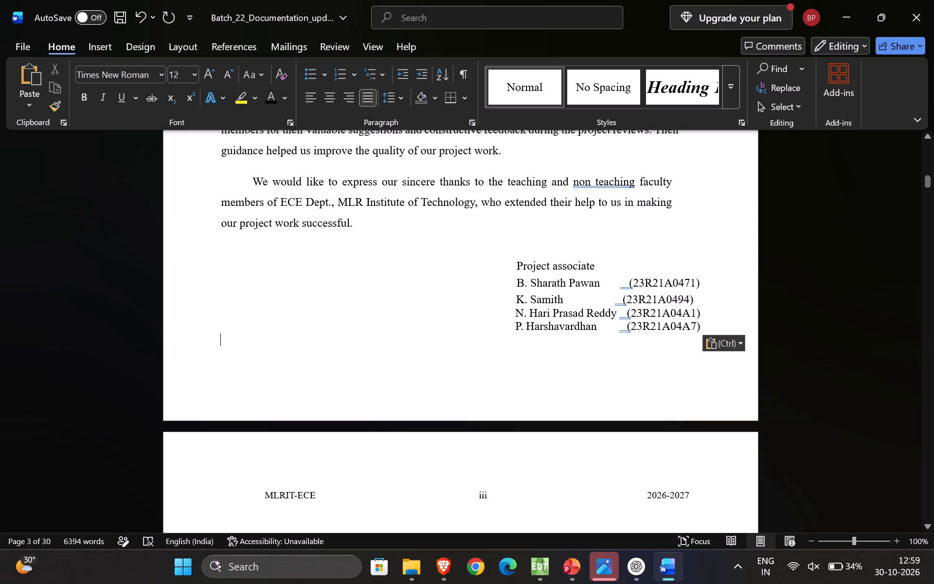
Examine the layout of the page following the acknowledgement and the page-number line at the top of the acknowledgement page.
left_click(560, 366)
scroll(502, 401, "down", 1)
scroll(425, 293, "down", 2)
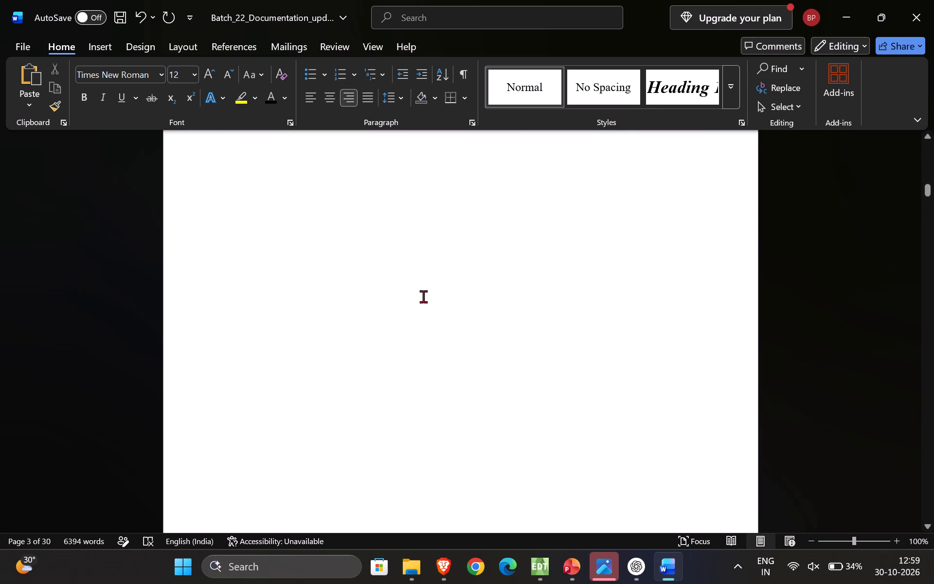
scroll(423, 296, "down", 4)
scroll(417, 300, "up", 4)
right_click(417, 300)
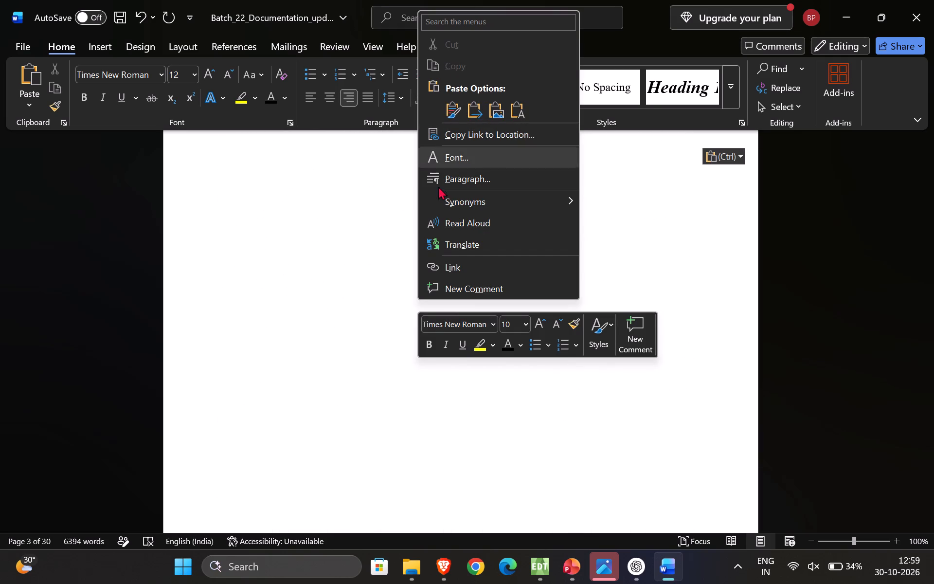
double_click(343, 272)
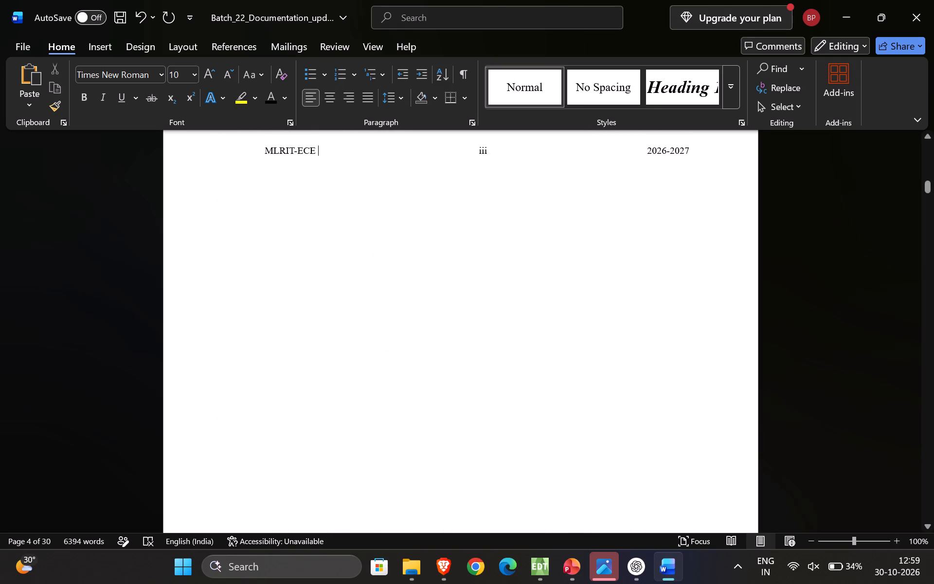
scroll(411, 202, "up", 1)
scroll(450, 253, "up", 4)
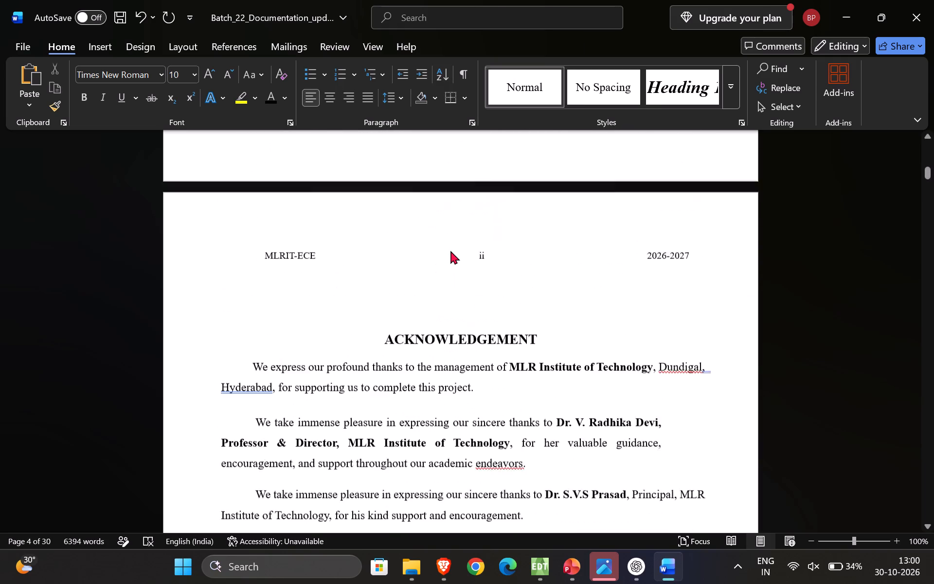
Delete blank lines between the guide and head-of-department names and External Examiner, pulling the page ii footer line onto that page.
left_click(380, 360)
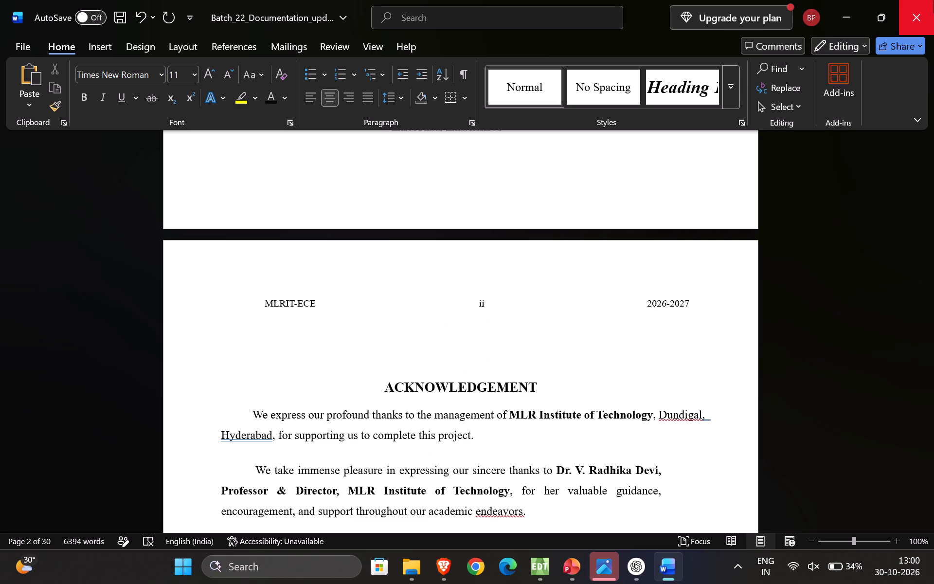
scroll(431, 357, "up", 1)
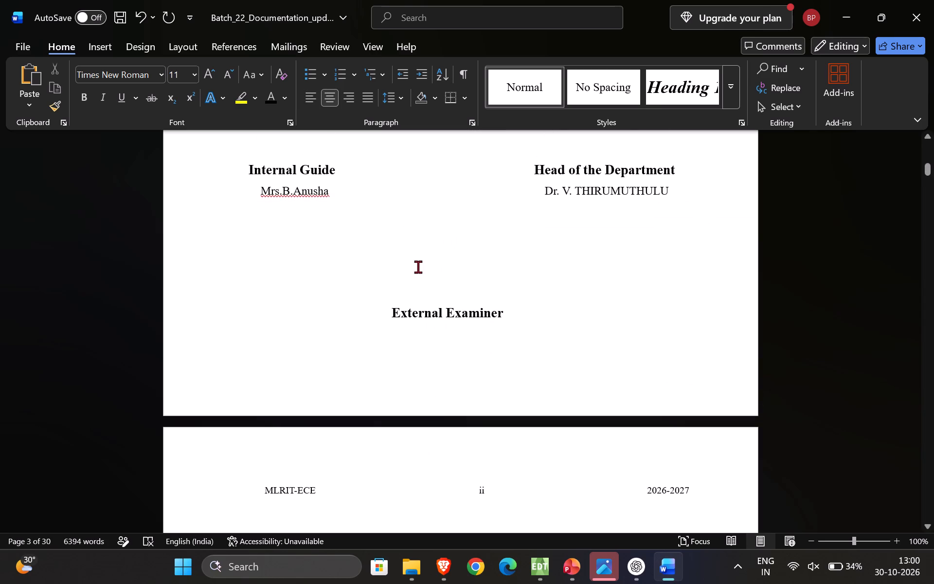
left_click(419, 261)
key("BackSpace")
key("BackSpace")
key("BackSpace")
key("BackSpace")
key("BackSpace")
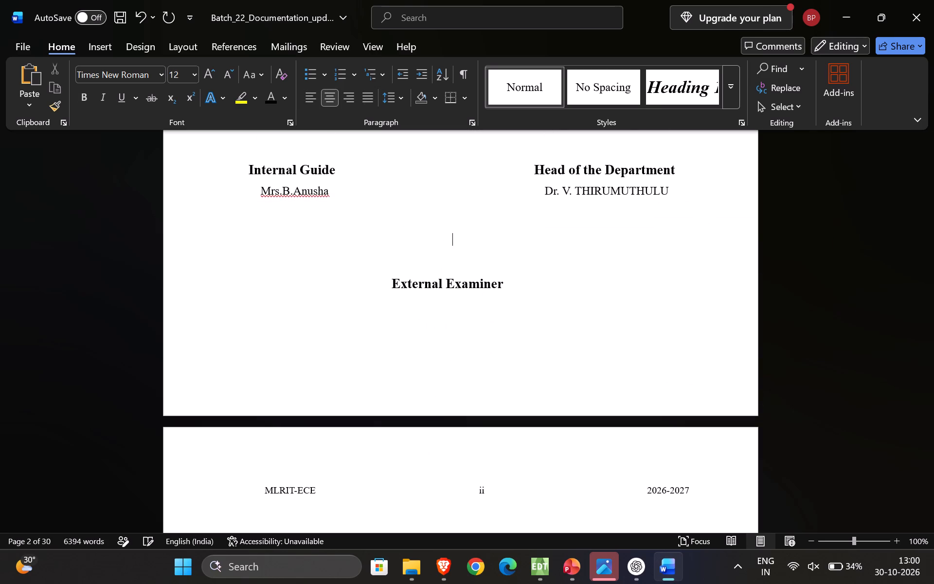
key("BackSpace")
key("BackSpace")
key("BackSpace")
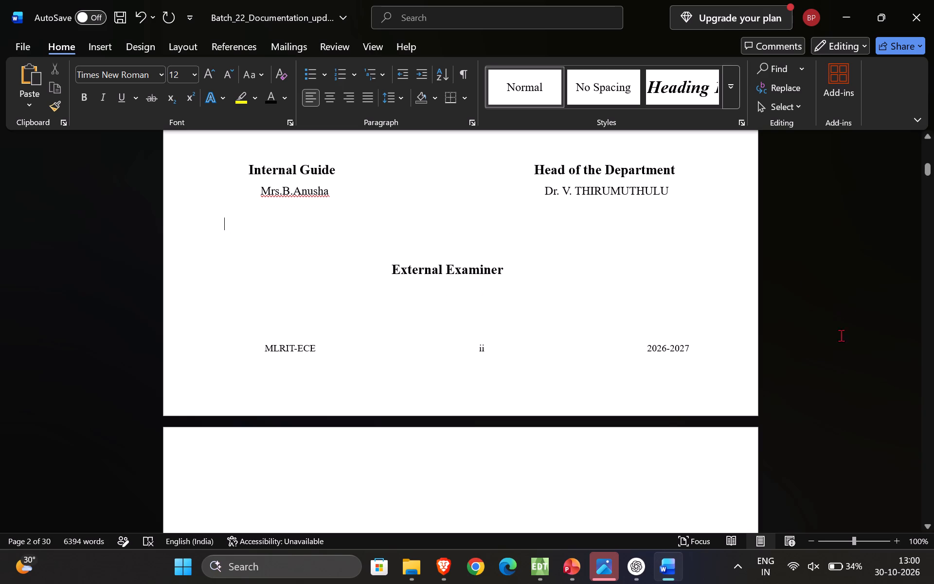
Delete the extra blank lines above the ACKNOWLEDGEMENT heading, back to the end of the page ii footer line.
scroll(468, 368, "down", 2)
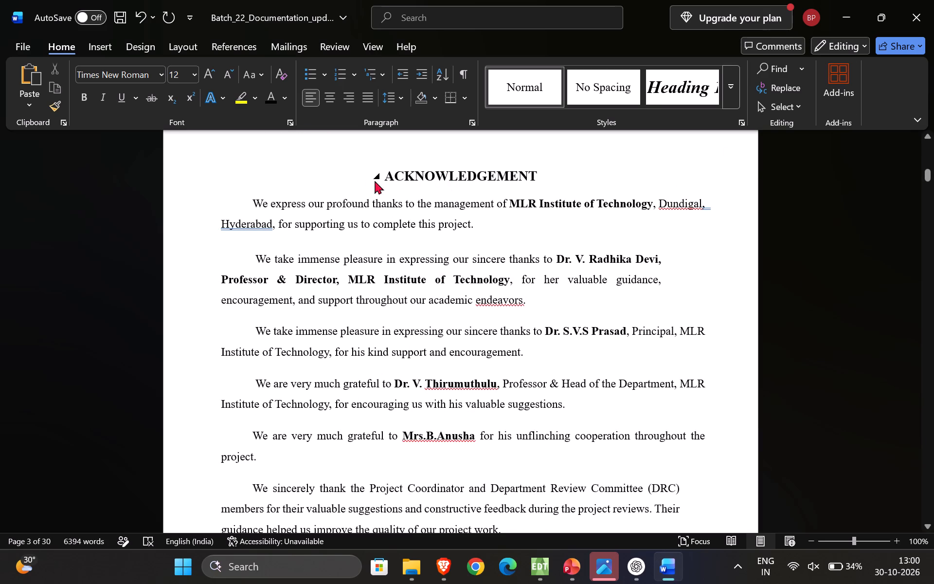
left_click(364, 174)
scroll(470, 154, "up", 1)
left_click(407, 328)
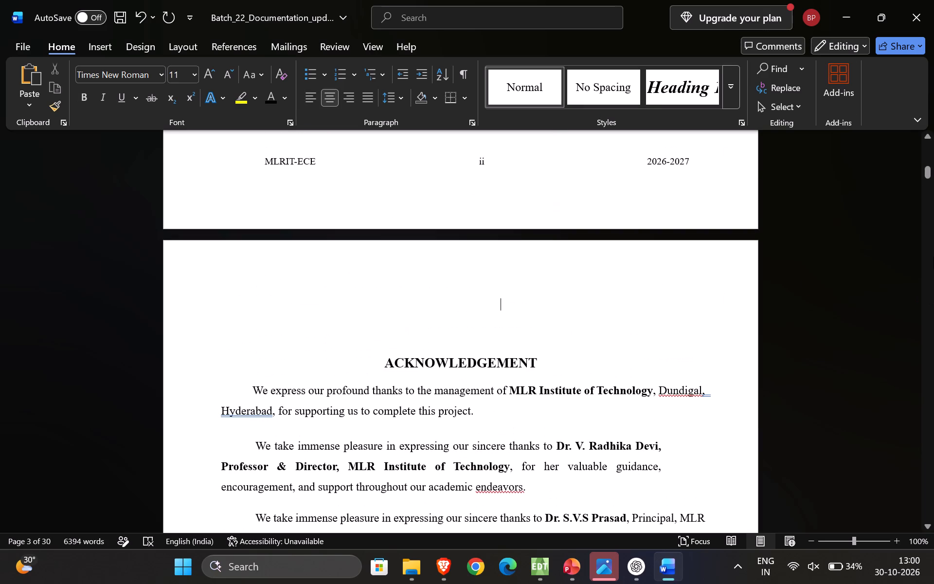
key("BackSpace")
key("BackSpace")
key("BackSpace")
key("BackSpace")
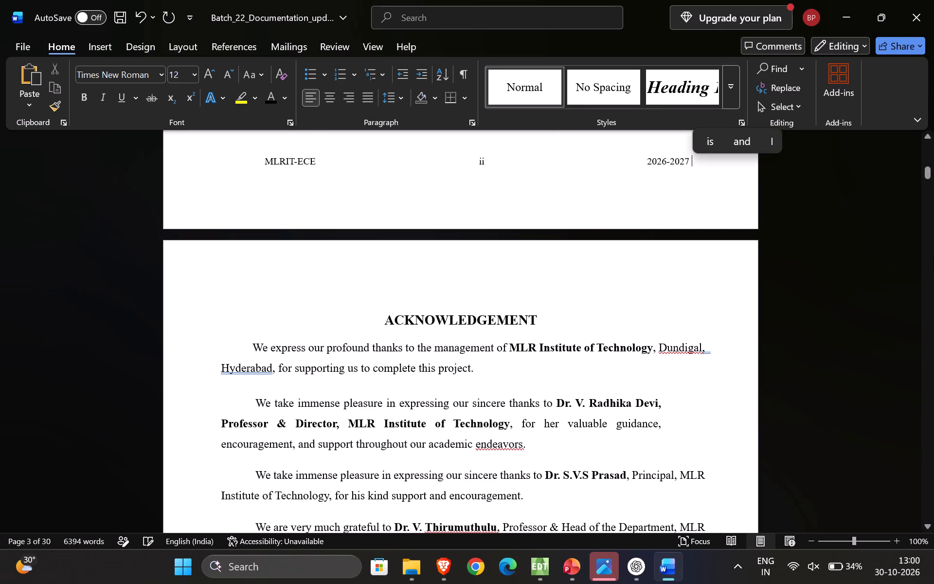
Examine the pages from the acknowledgement through Chapter 3 for layout, header, footer and figure problems.
scroll(511, 315, "down", 9)
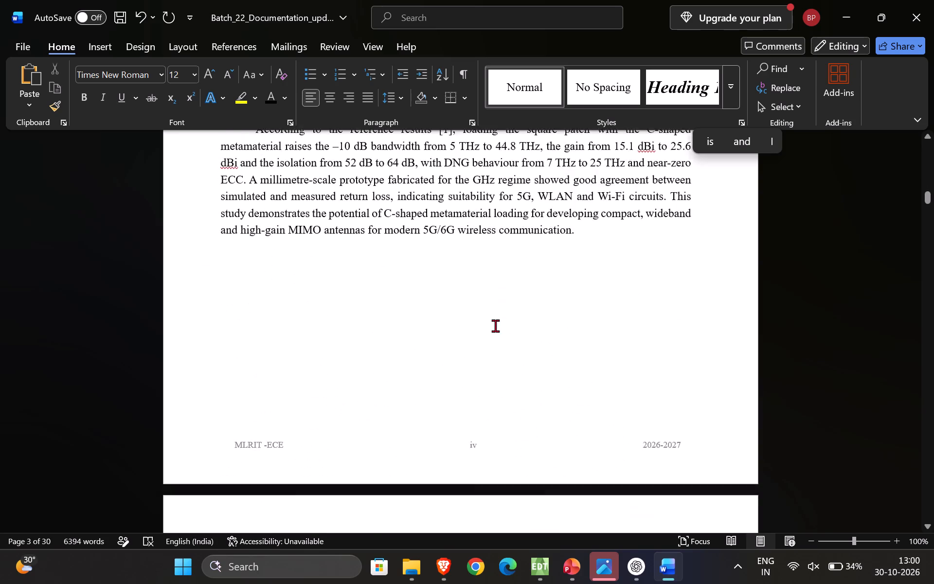
scroll(495, 326, "down", 18)
scroll(494, 327, "up", 2)
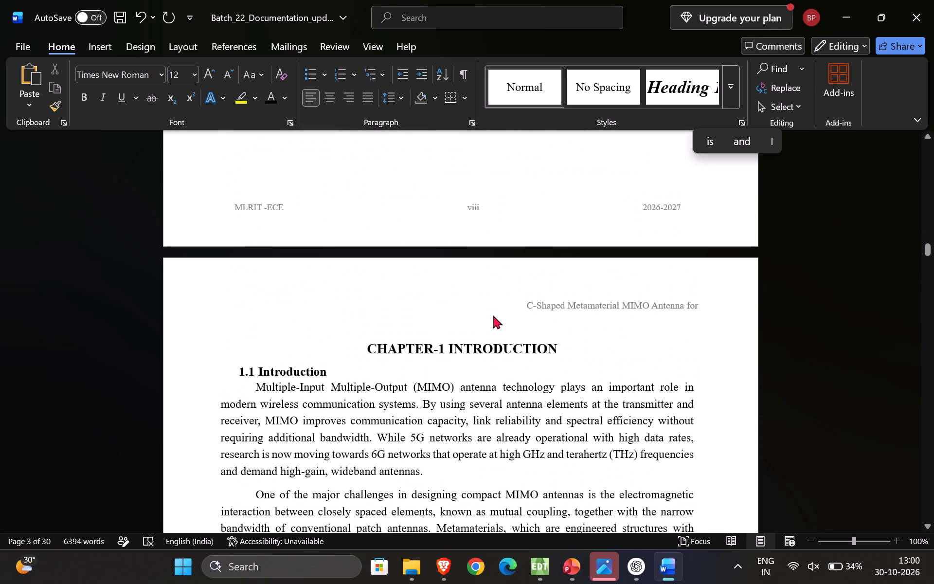
scroll(493, 314, "down", 5)
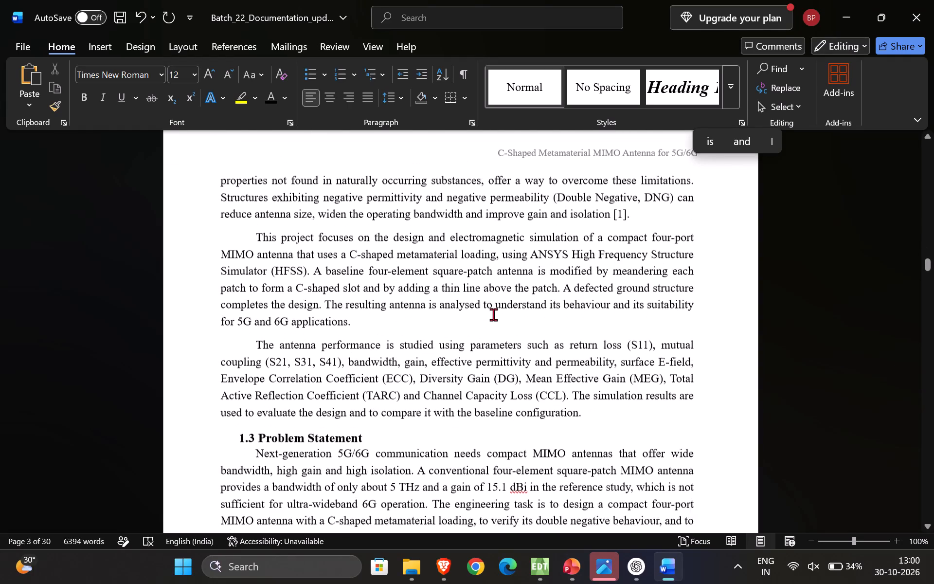
scroll(493, 314, "down", 3)
scroll(493, 314, "up", 4)
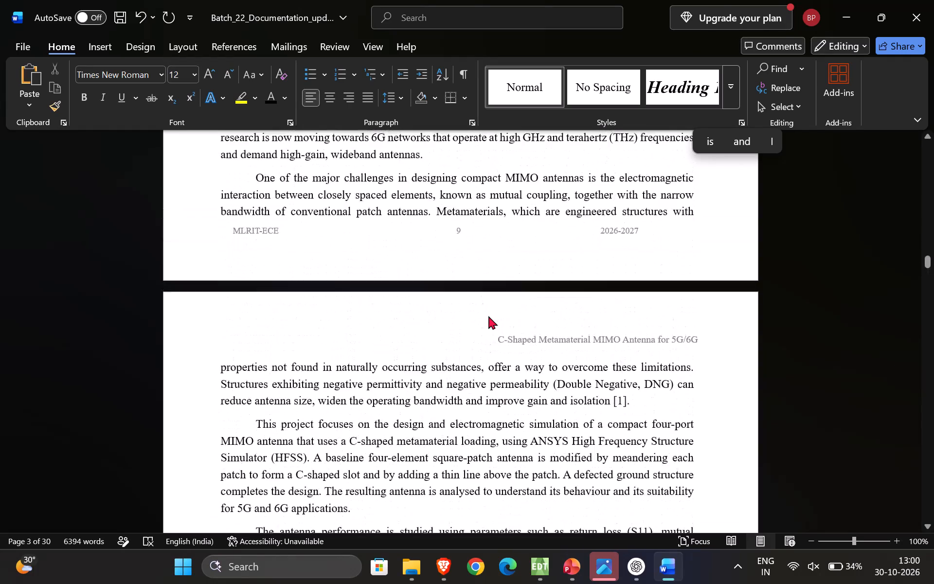
scroll(488, 316, "up", 1)
scroll(488, 316, "down", 6)
scroll(488, 317, "up", 1)
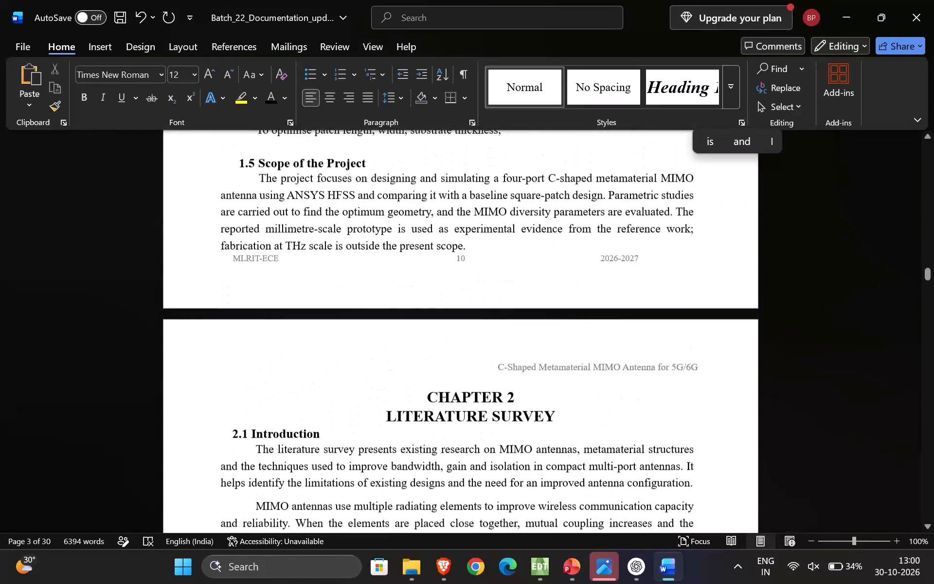
scroll(488, 317, "up", 1)
scroll(488, 317, "down", 6)
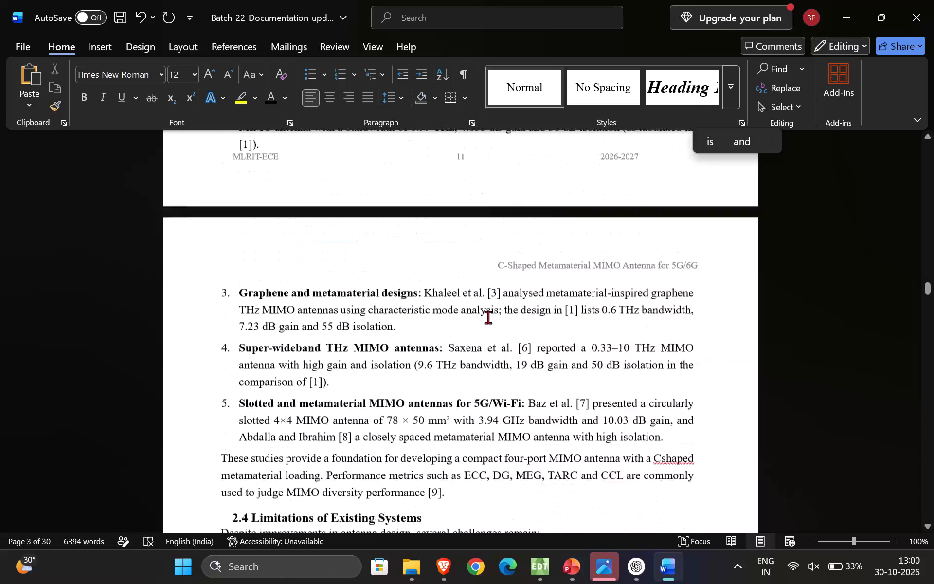
scroll(488, 317, "up", 2)
scroll(488, 317, "down", 5)
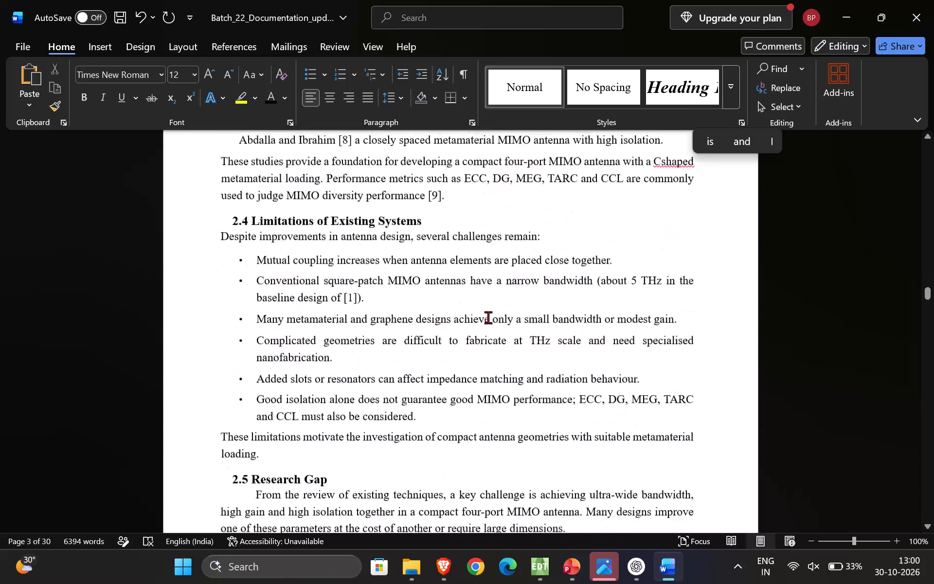
scroll(488, 317, "down", 7)
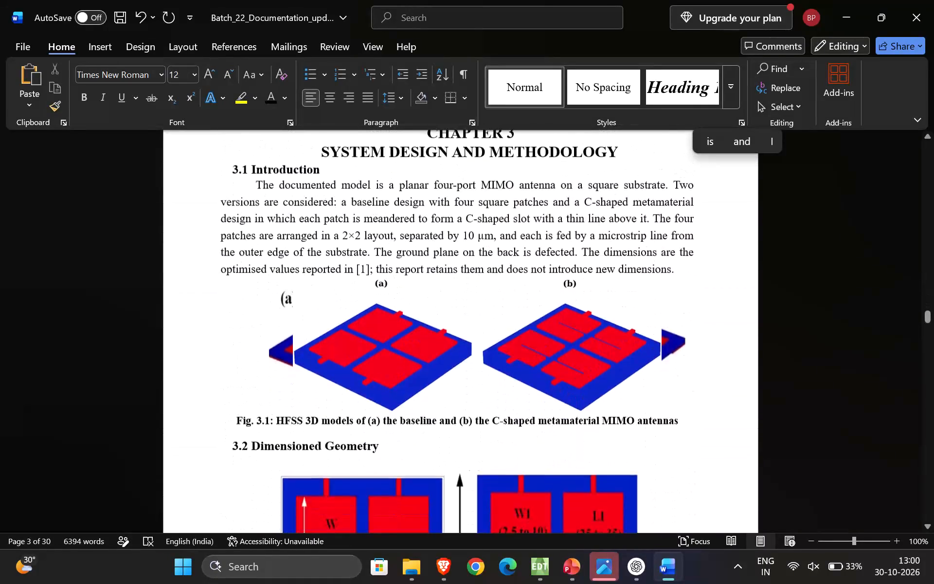
scroll(490, 317, "down", 1)
scroll(490, 317, "up", 2)
Pull the duplicate dark red and blue antenna picture out from behind the Fig. 3.1 image and delete it.
left_click(524, 371)
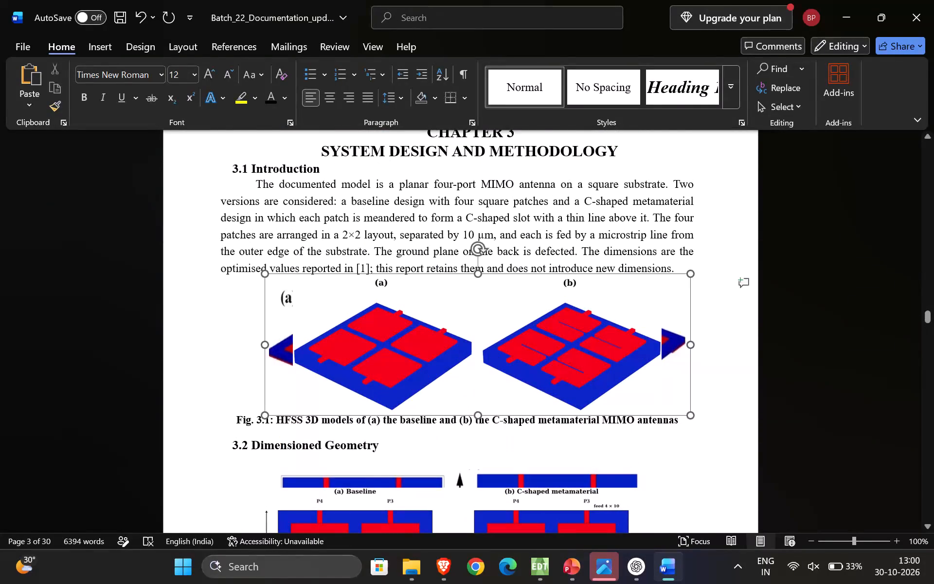
left_click(488, 368)
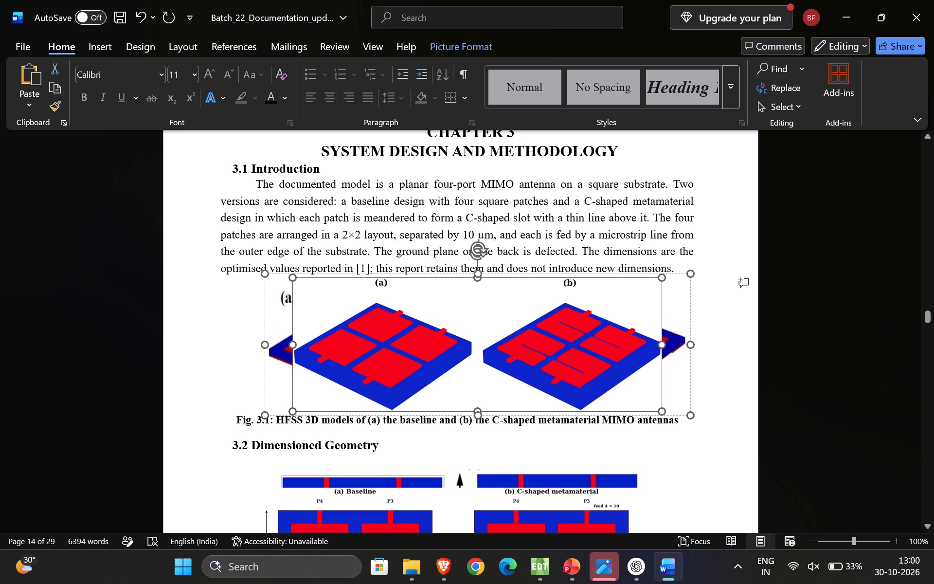
left_click(264, 338)
left_click(274, 333)
left_click(295, 335)
right_click(280, 346)
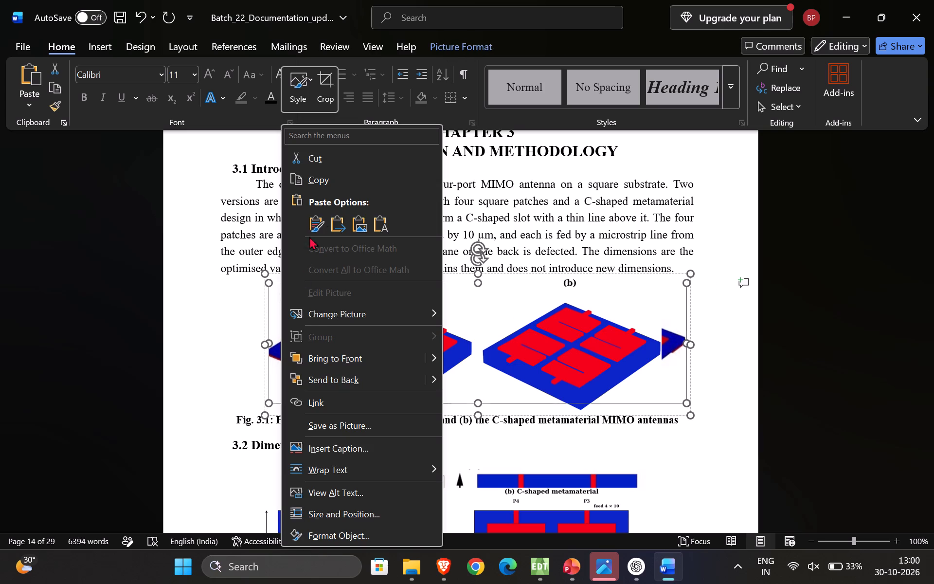
left_click(248, 327)
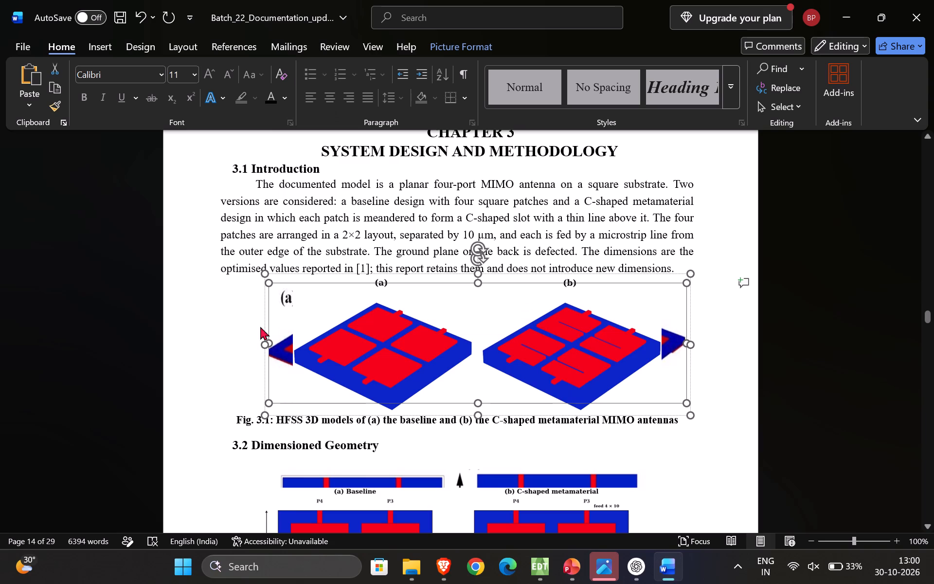
left_click(278, 329)
left_click(284, 347)
left_click_drag(284, 347, 481, 191)
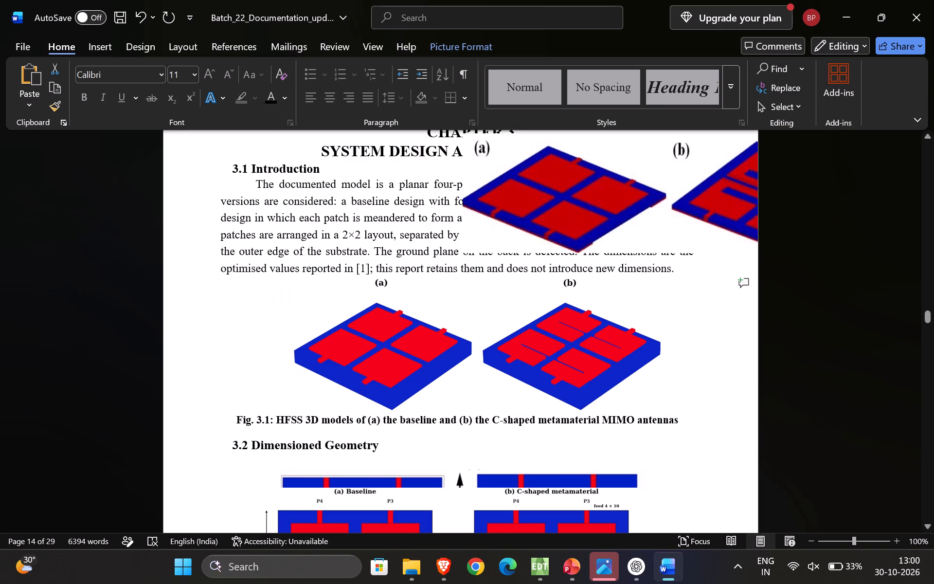
left_click_drag(481, 191, 401, 242)
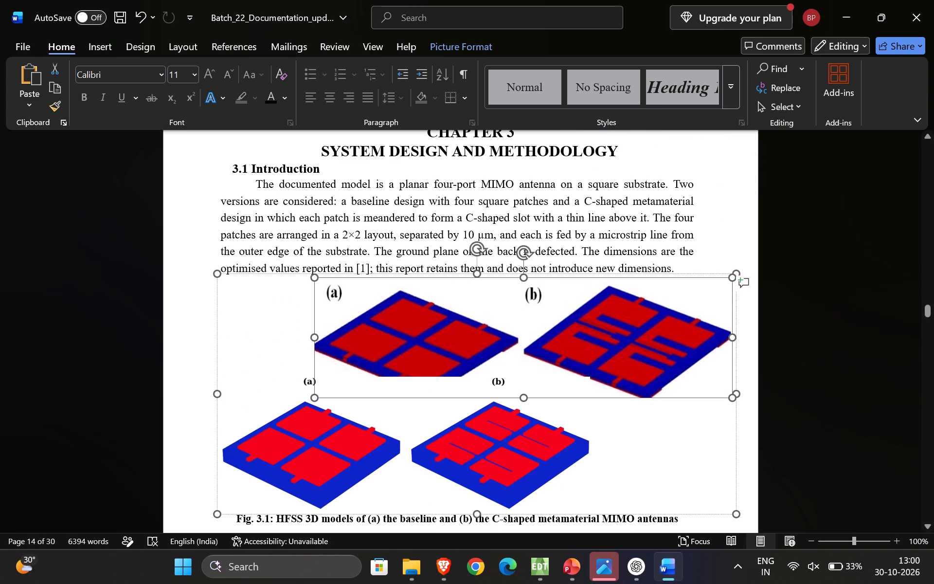
key("Delete")
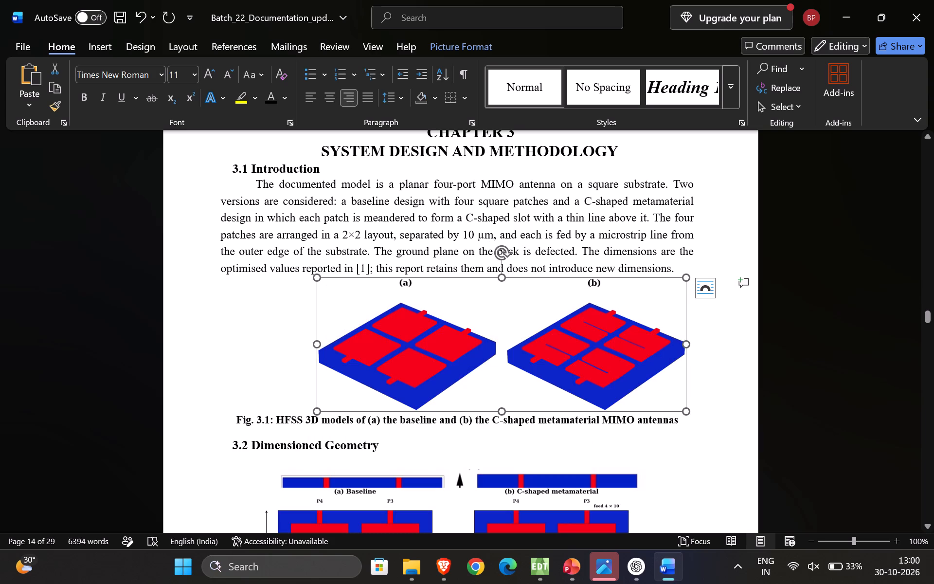